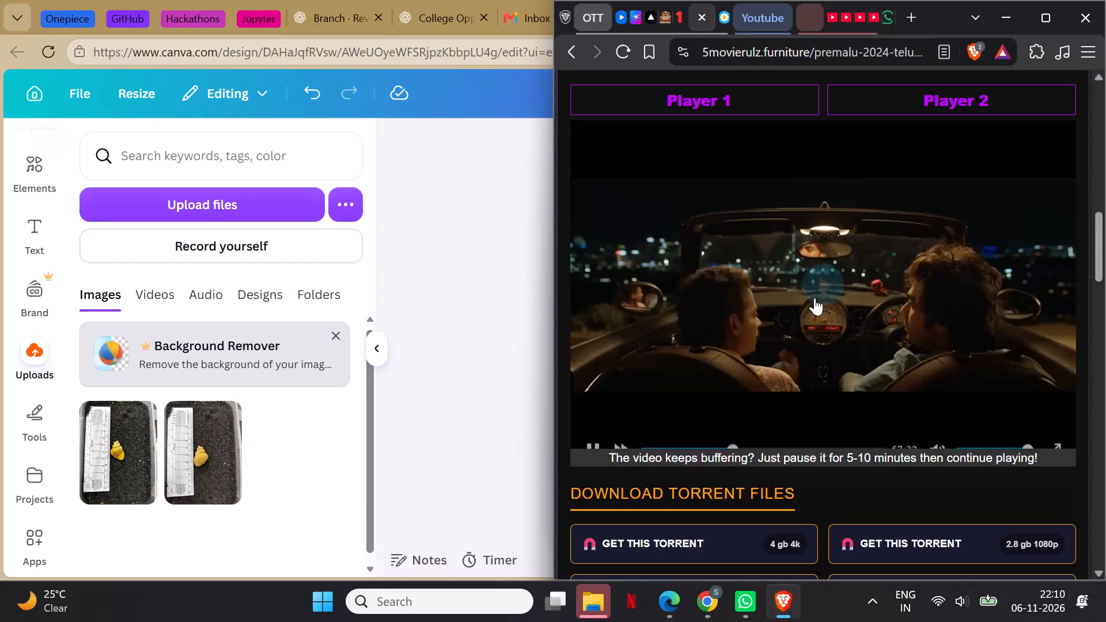
# Skim back and forth through the movie around the one-hour mark in the web video player.
pyautogui.click(738, 425)
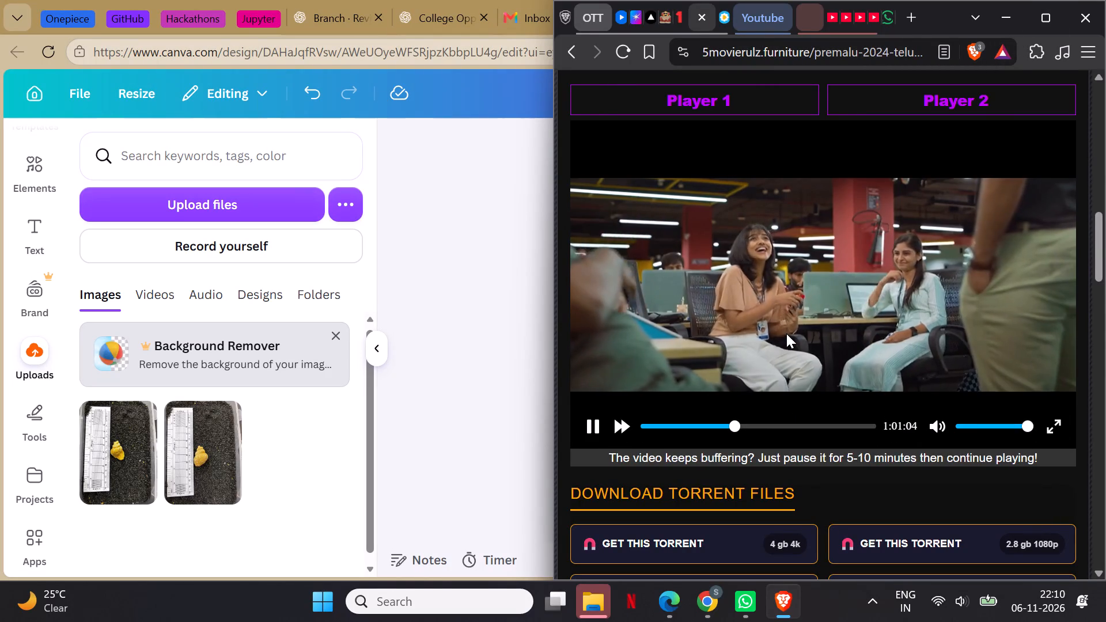
pyautogui.press('Right')
pyautogui.press('Right')
pyautogui.press('Right')
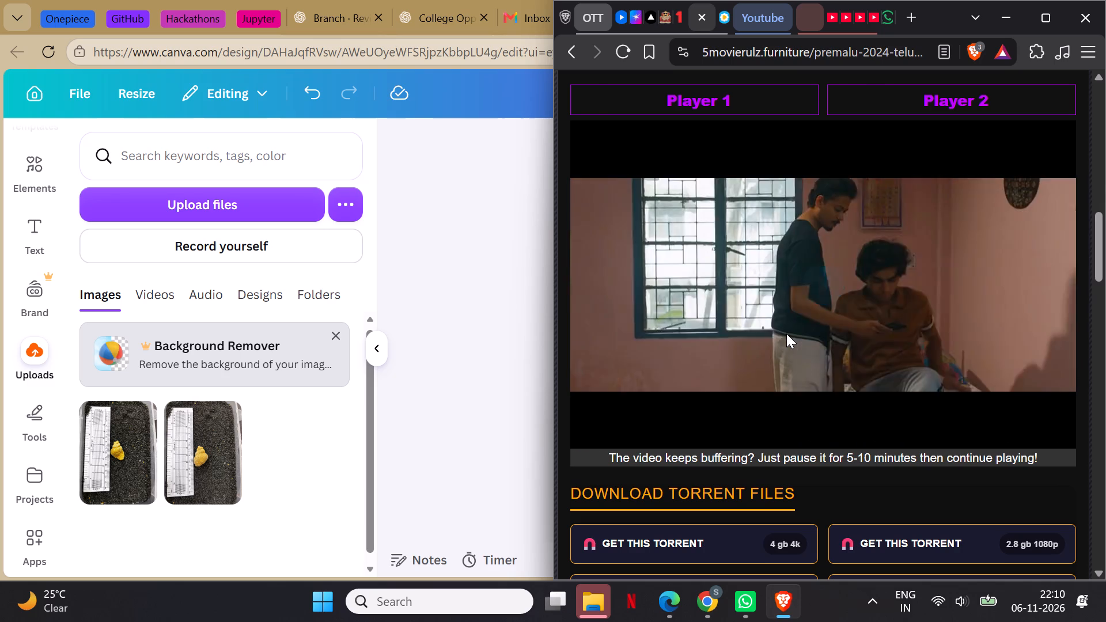
pyautogui.press('Right')
pyautogui.press('Right')
pyautogui.press('Right')
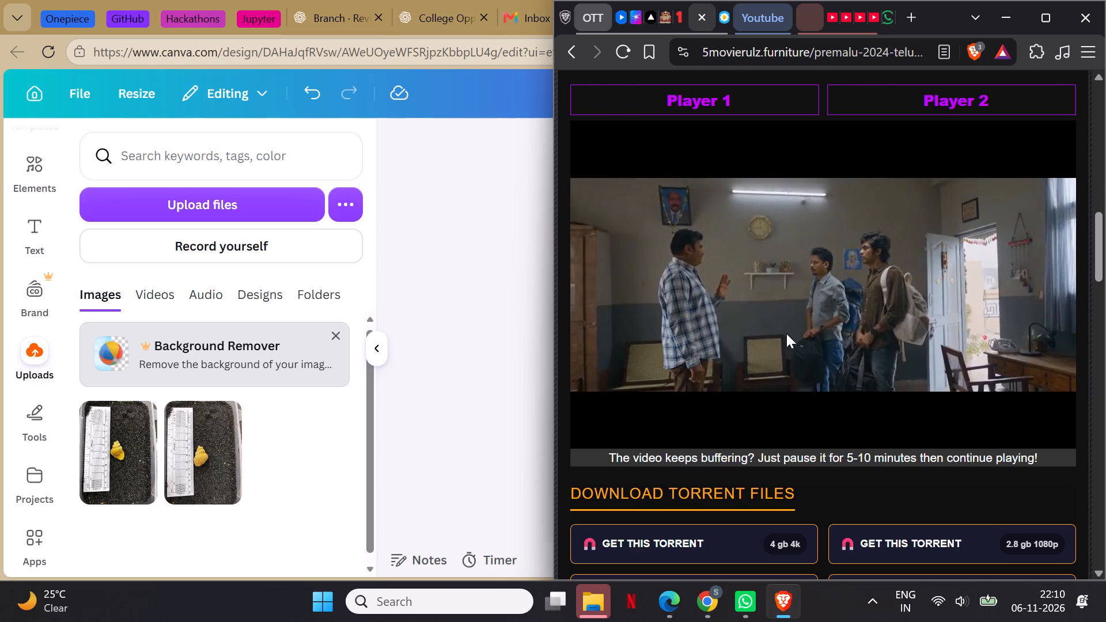
pyautogui.press('Right')
pyautogui.press('Left')
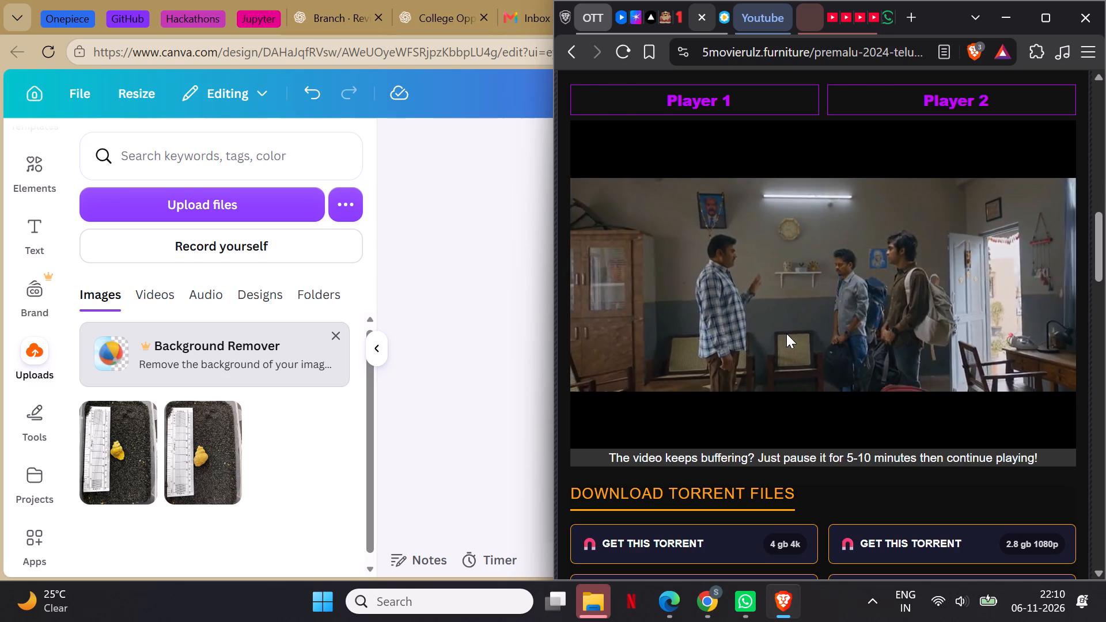
pyautogui.press('Left')
pyautogui.press('Left')
pyautogui.press('Left')
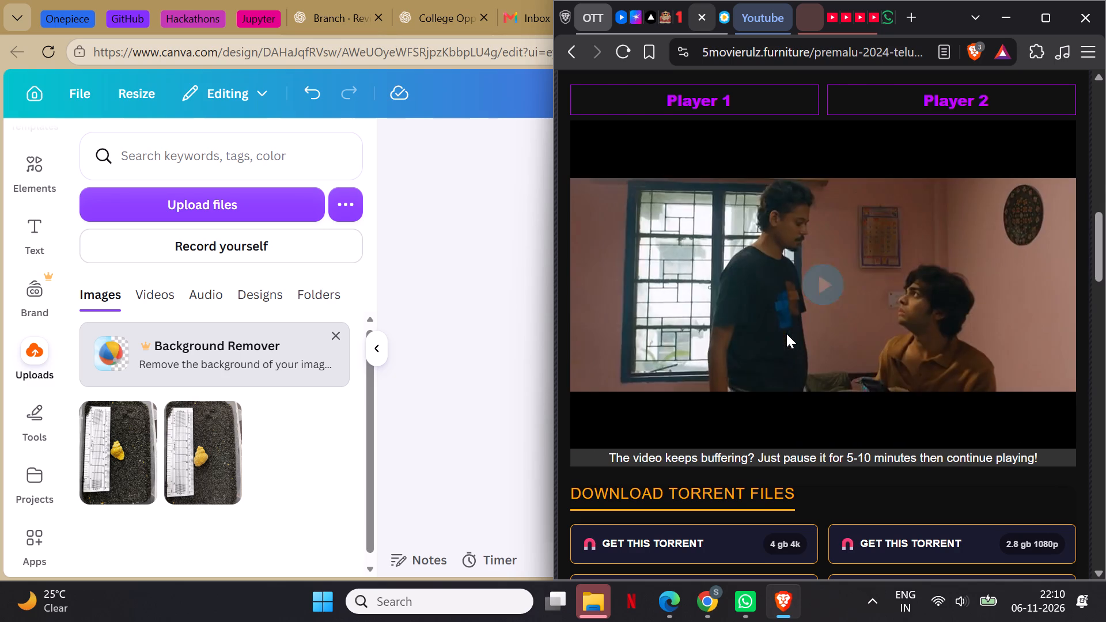
pyautogui.press('Left')
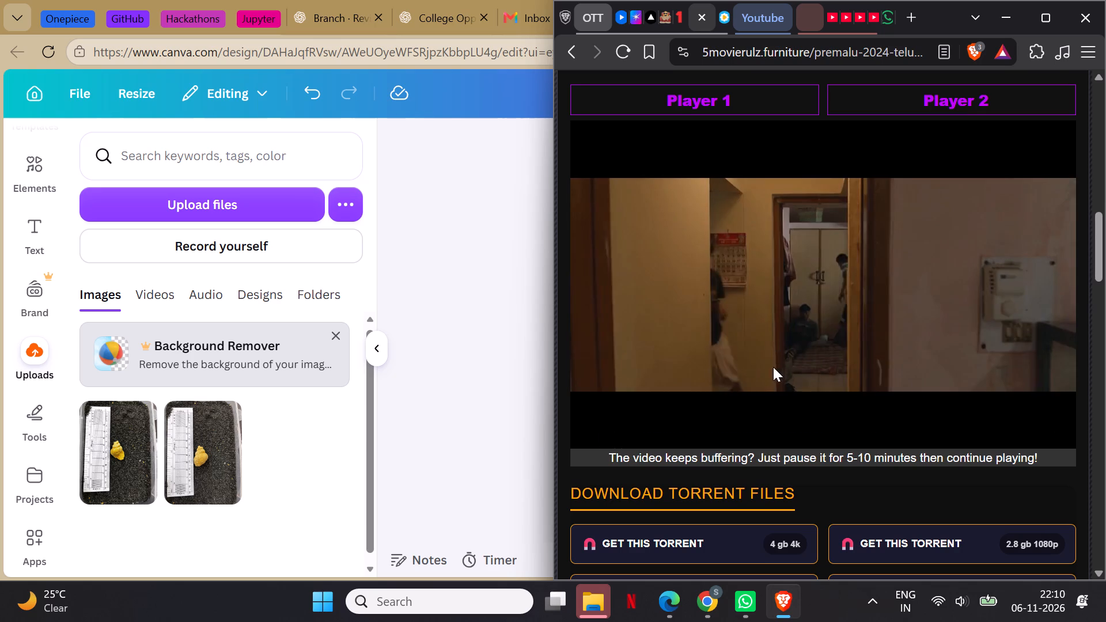
pyautogui.click(722, 425)
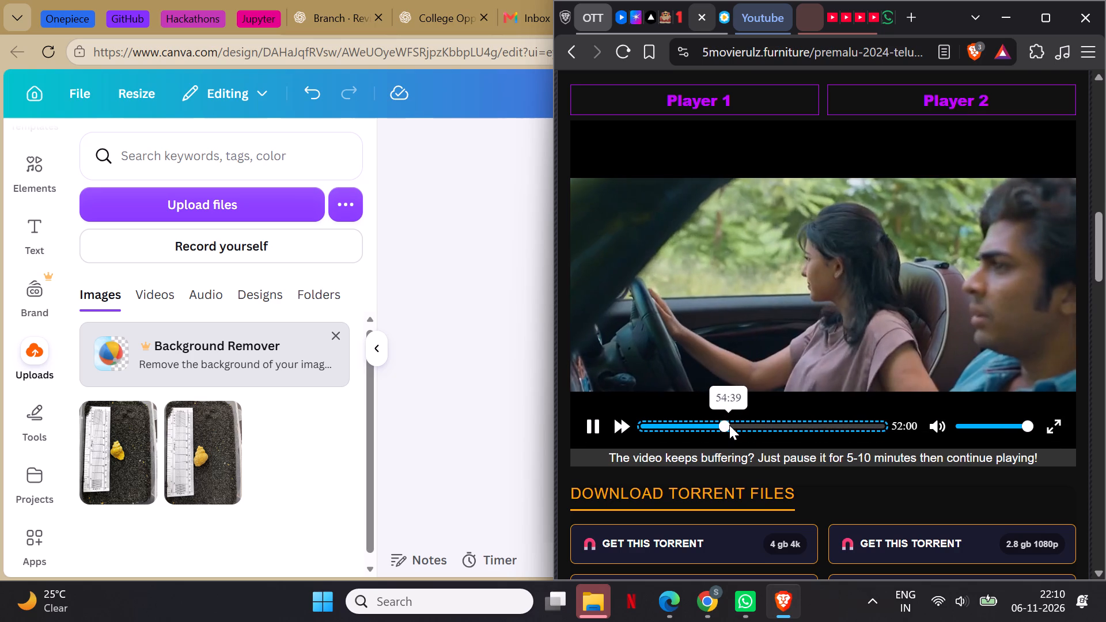
pyautogui.click(729, 425)
pyautogui.click(731, 425)
pyautogui.click(736, 425)
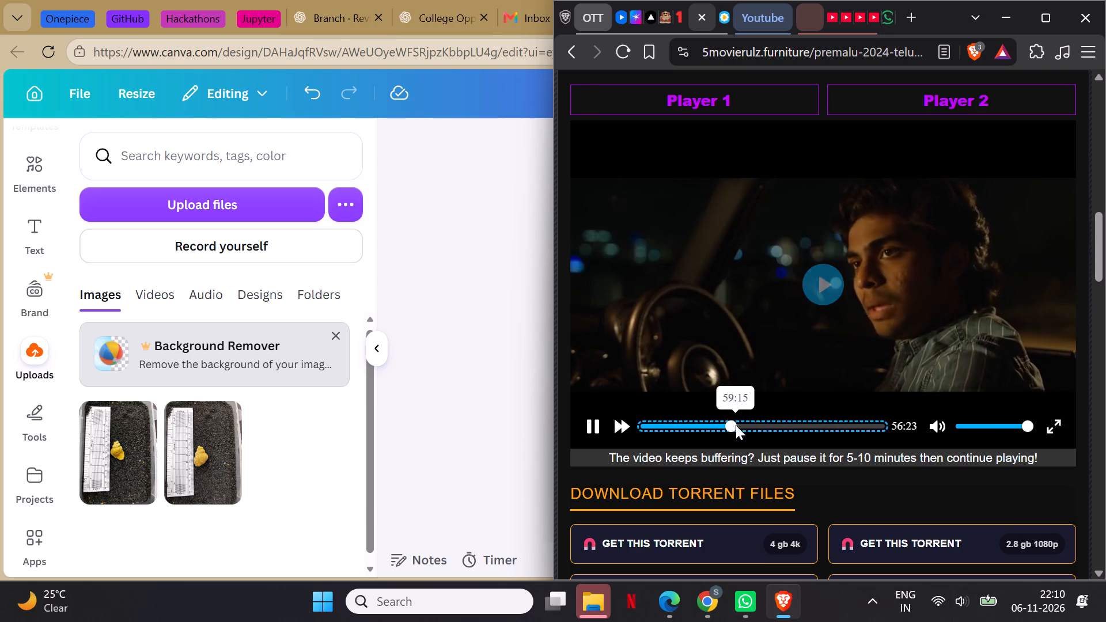
pyautogui.click(736, 425)
pyautogui.click(738, 425)
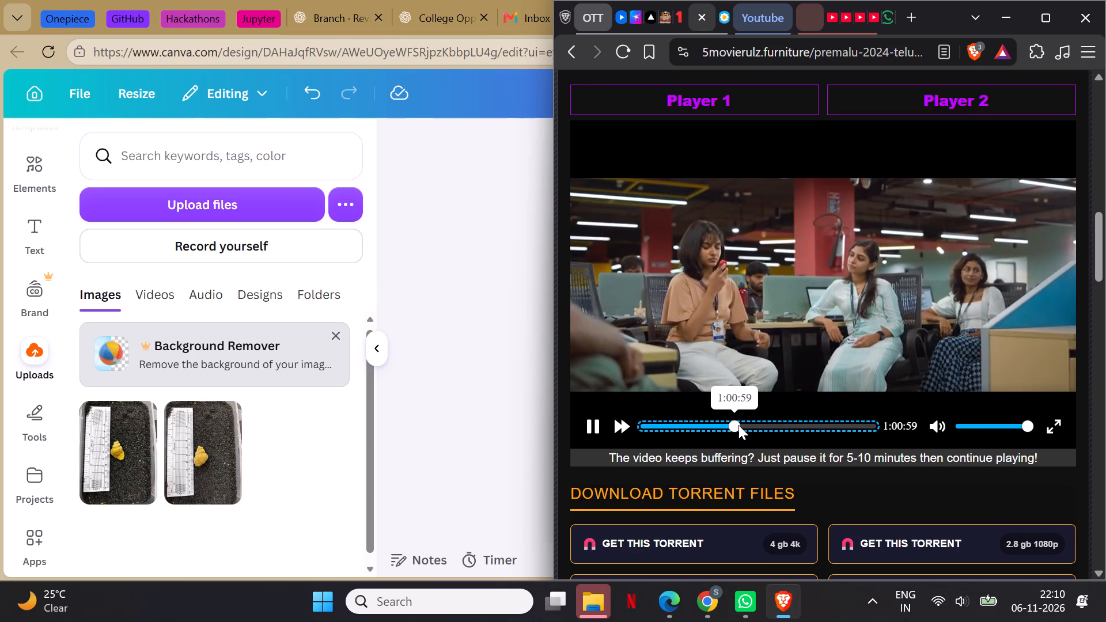
pyautogui.press('Right')
pyautogui.press('Right')
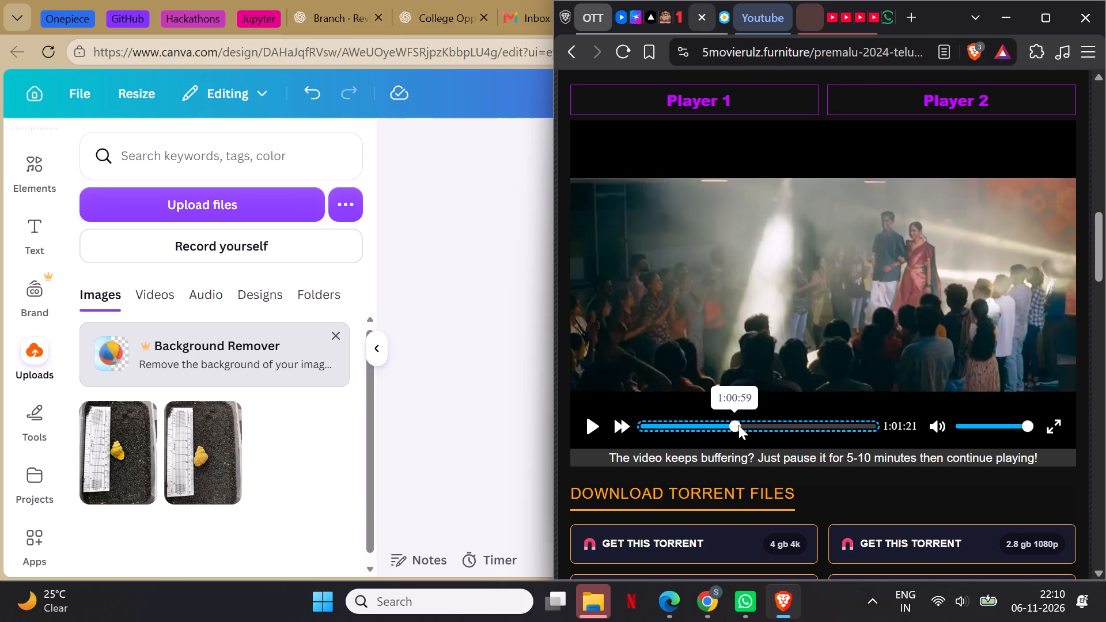
pyautogui.press('Right')
pyautogui.press('Right')
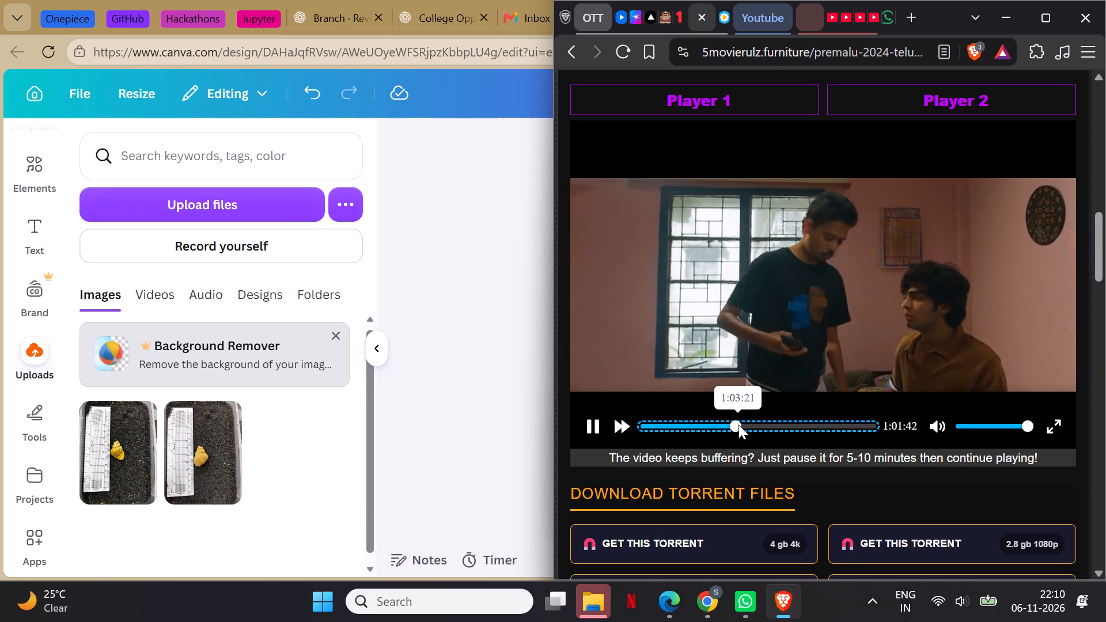
pyautogui.click(432, 375)
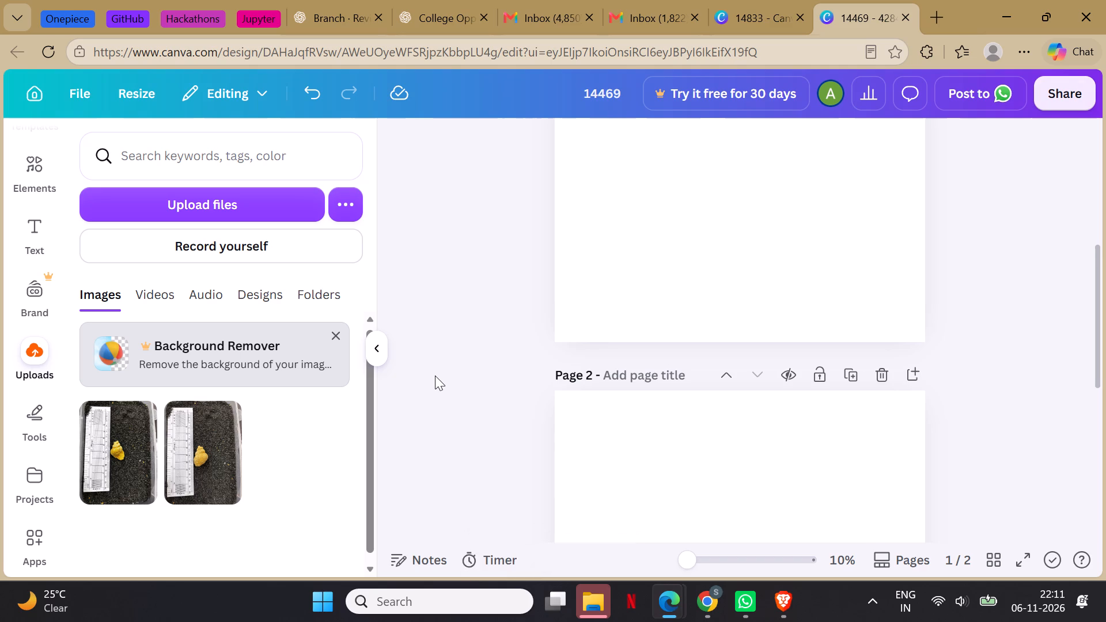
pyautogui.click(782, 611)
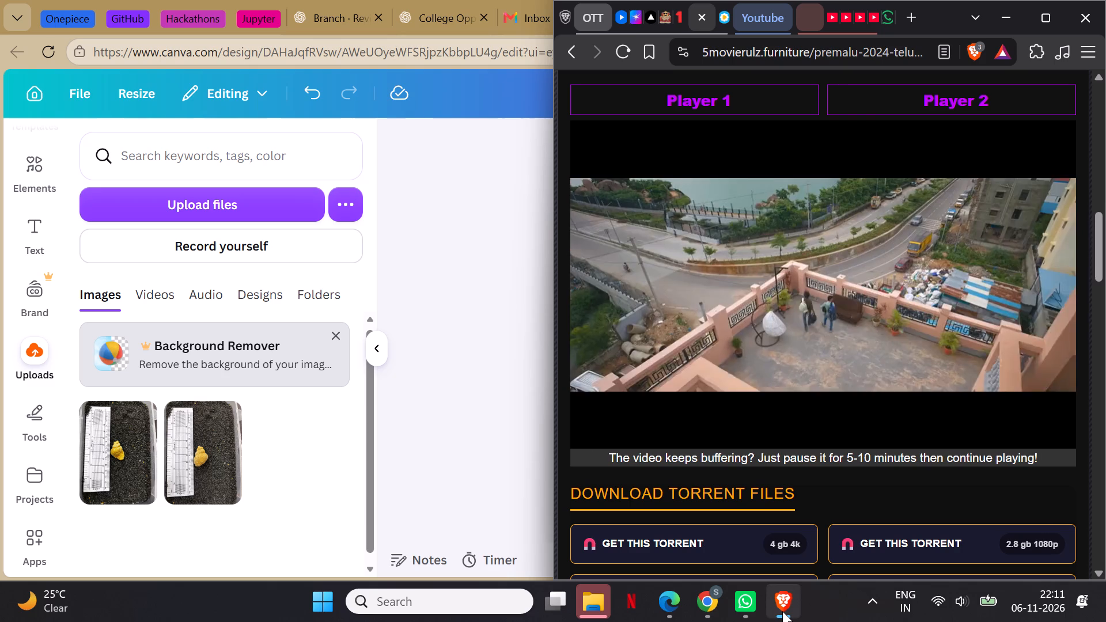
pyautogui.press('Right')
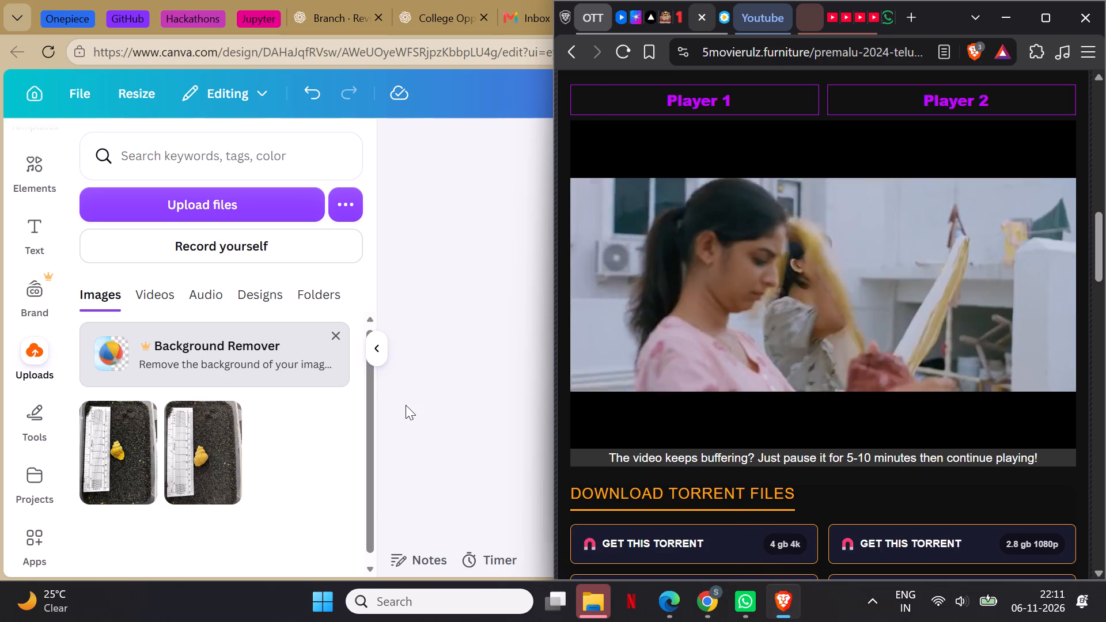
# Switch to the Canva design in Edge and insert the second uploaded shell photo on page 1.
pyautogui.click(406, 405)
pyautogui.scroll(4, 380, 468)
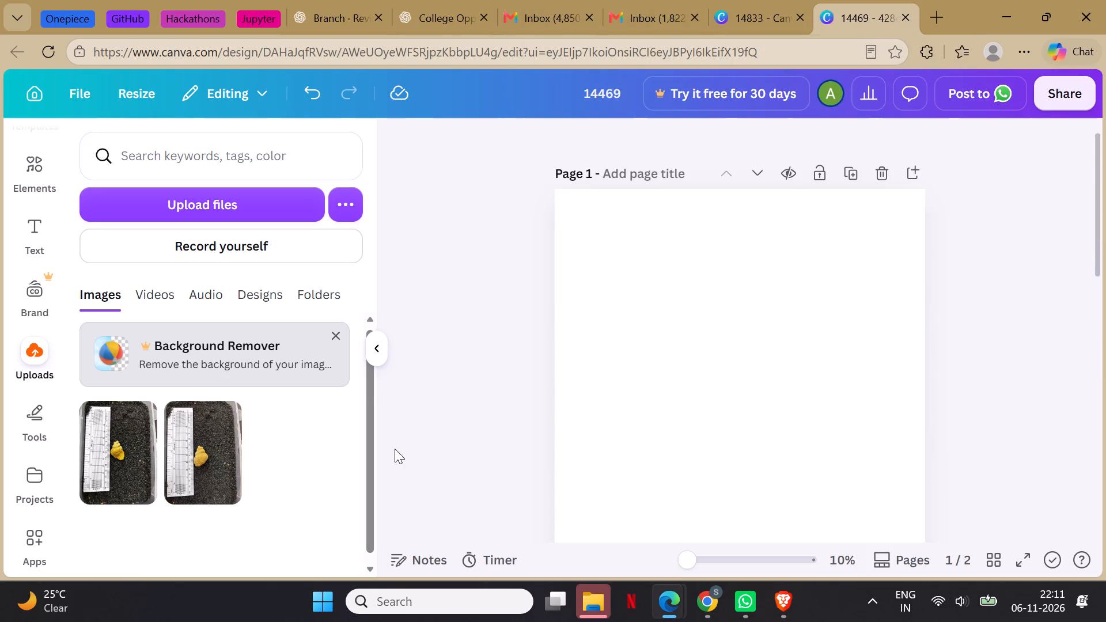
pyautogui.scroll(3, 420, 432)
pyautogui.click(707, 363)
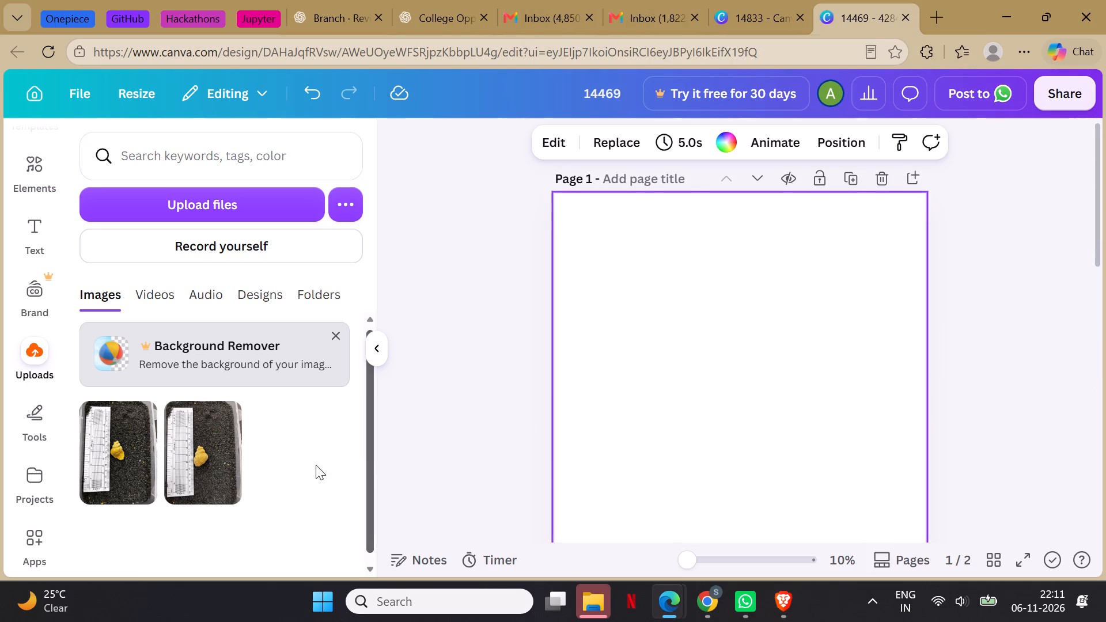
pyautogui.click(219, 462)
# Insert the first uploaded shell photo on the blank page 2.
pyautogui.scroll(-5, 422, 460)
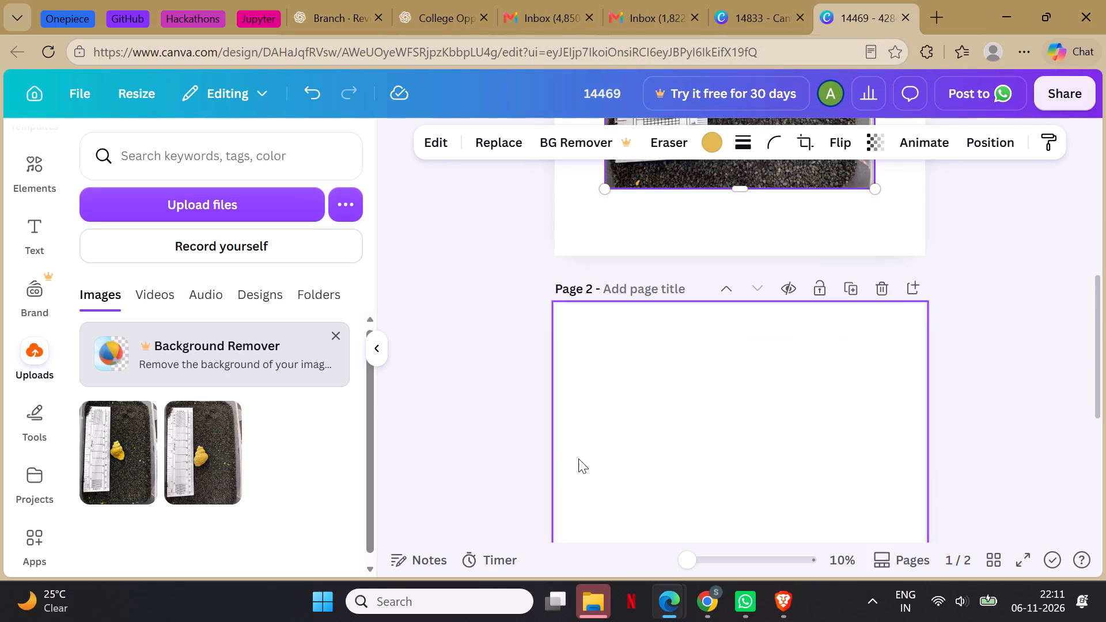
pyautogui.click(638, 458)
pyautogui.click(130, 458)
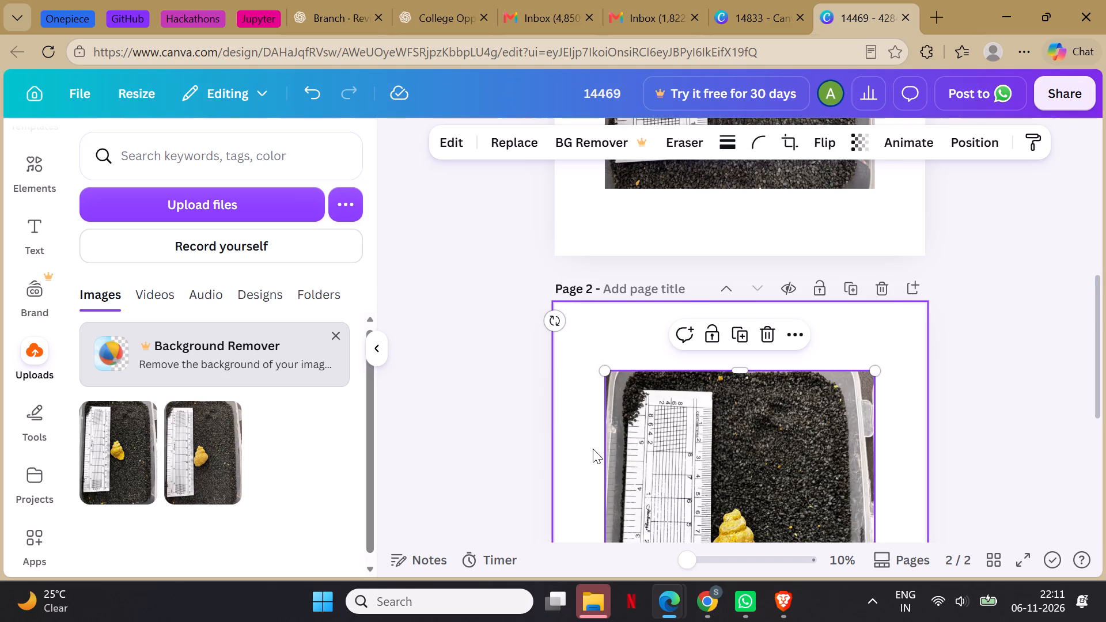
# Enlarge the shell photo on page 1 from its opposite corners until it fills the whole page.
pyautogui.scroll(4, 593, 449)
pyautogui.scroll(-4, 593, 449)
pyautogui.scroll(2, 751, 293)
pyautogui.click(786, 285)
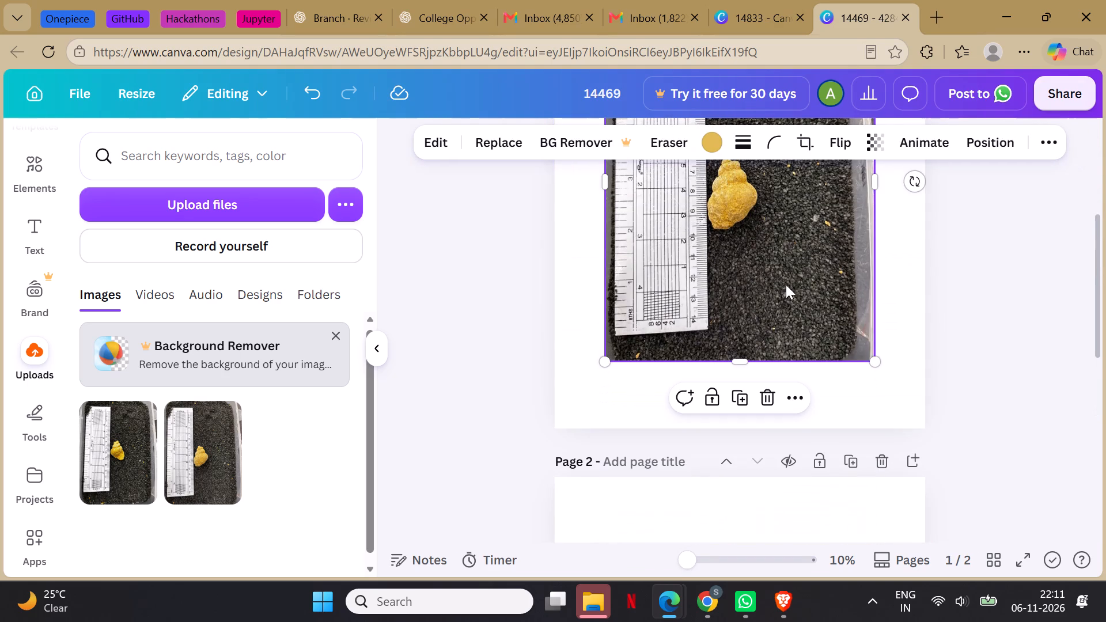
pyautogui.moveTo(874, 361); pyautogui.dragTo(916, 418)
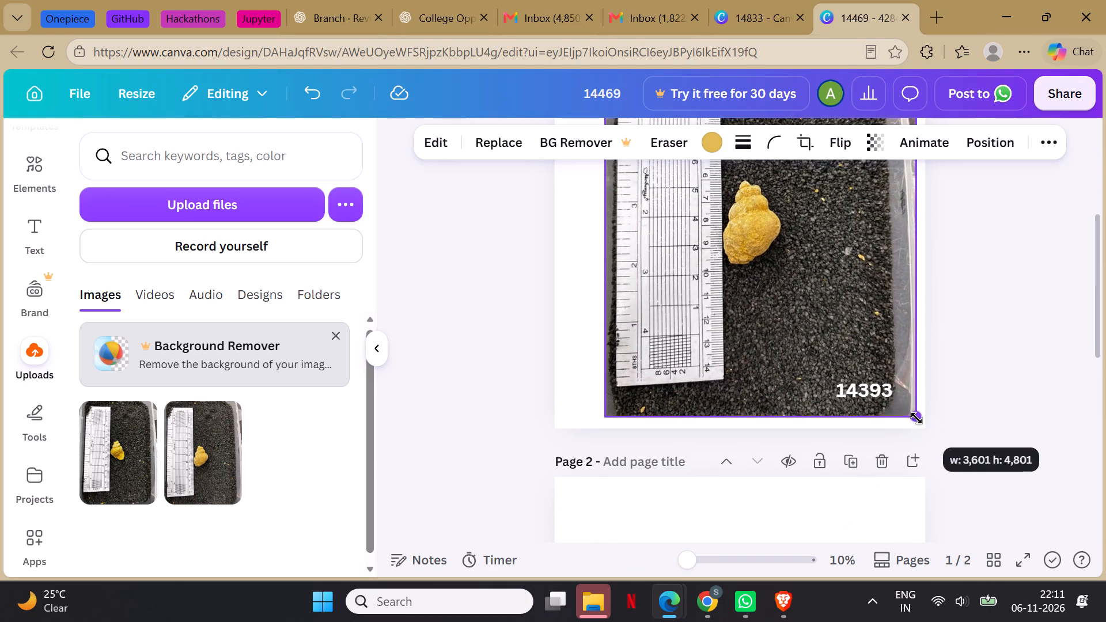
pyautogui.moveTo(916, 418); pyautogui.dragTo(922, 425)
pyautogui.scroll(3, 723, 370)
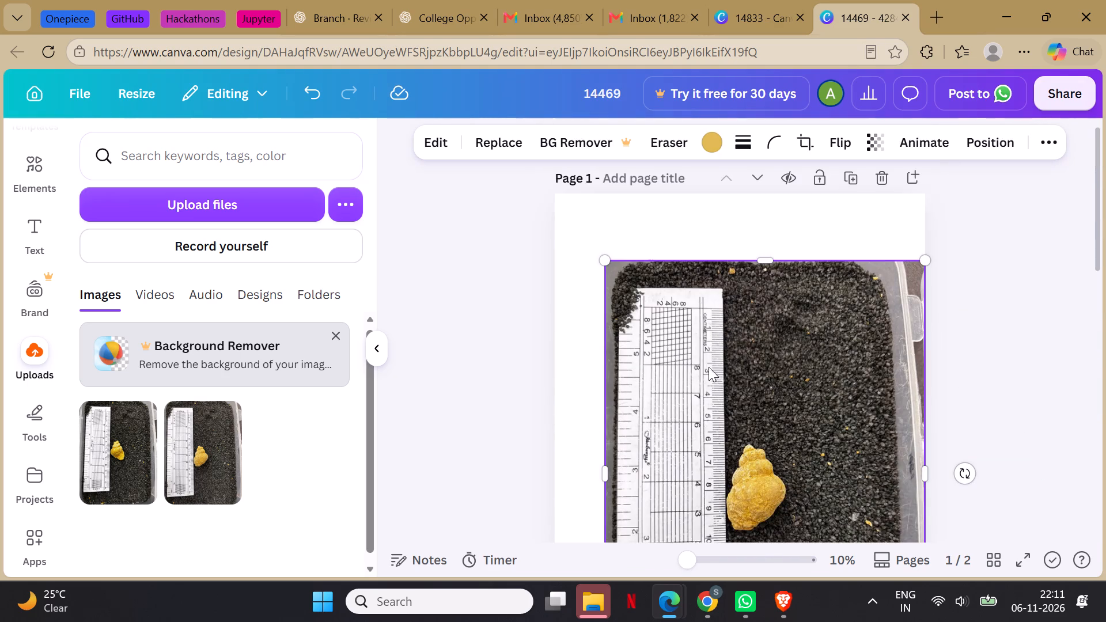
pyautogui.moveTo(606, 261); pyautogui.dragTo(559, 200)
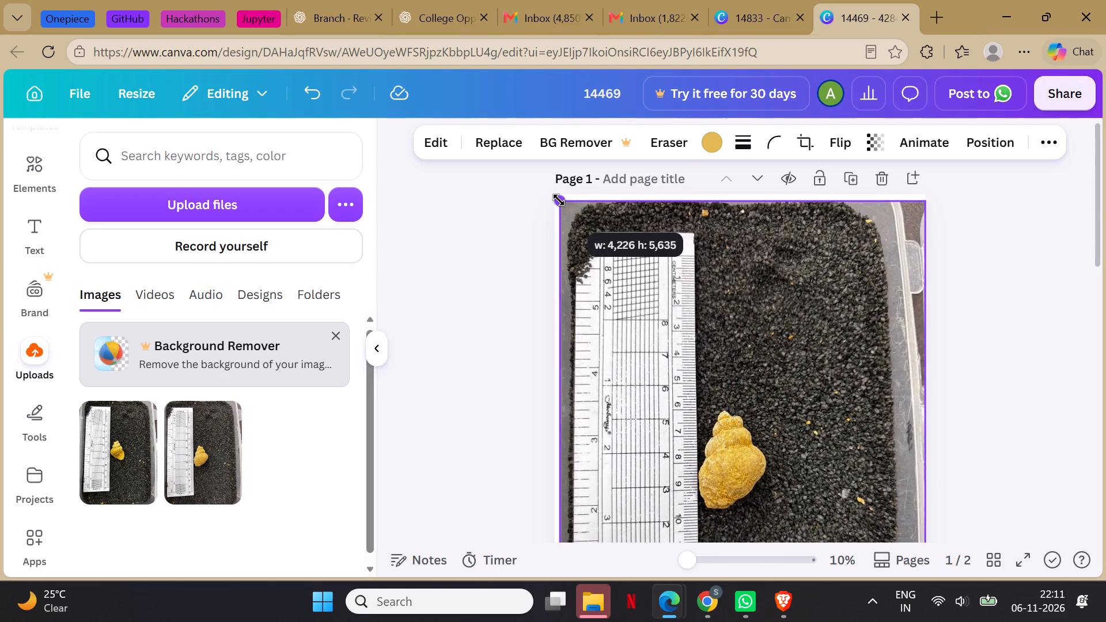
pyautogui.moveTo(559, 200); pyautogui.dragTo(557, 195)
# Enlarge the shell photo on page 2 from its opposite corners until it fills the whole page.
pyautogui.scroll(-7, 594, 280)
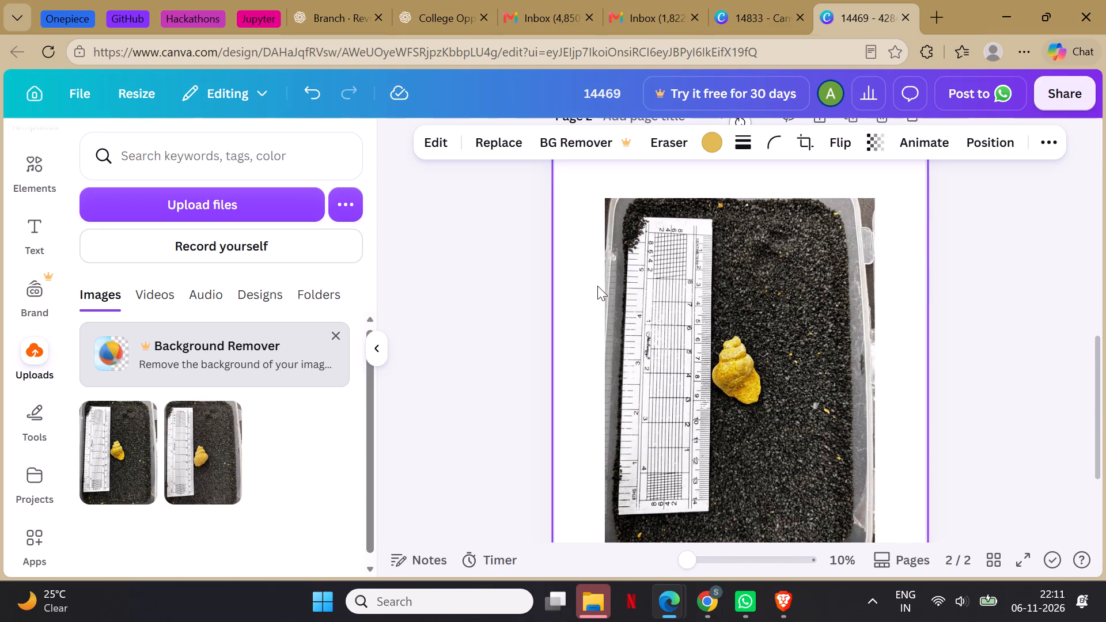
pyautogui.scroll(-3, 736, 350)
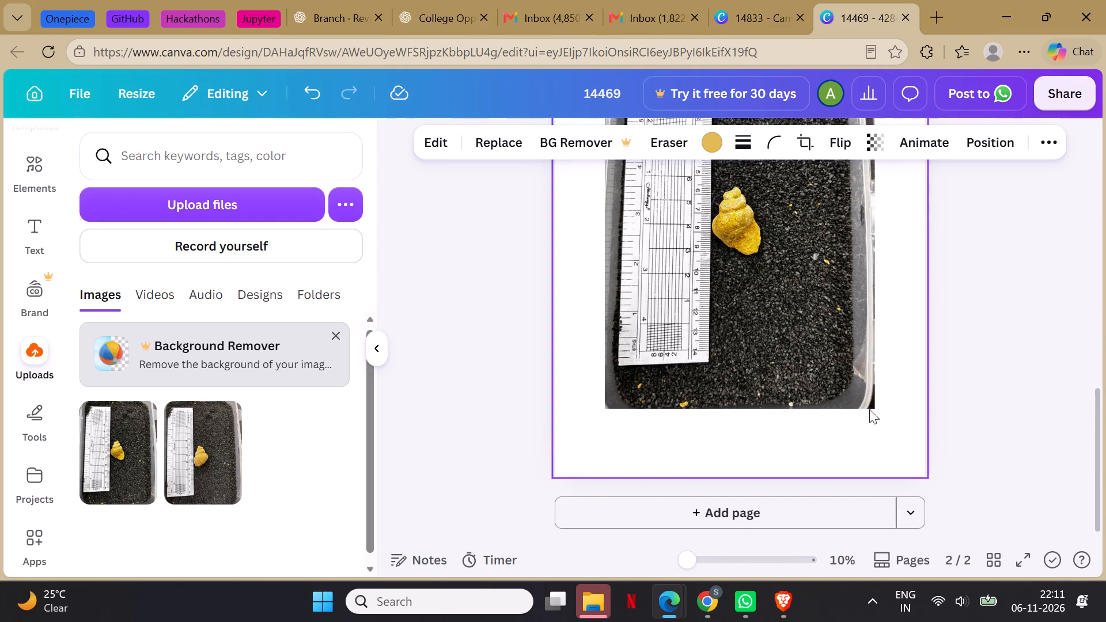
pyautogui.click(844, 386)
pyautogui.moveTo(874, 407); pyautogui.dragTo(914, 458)
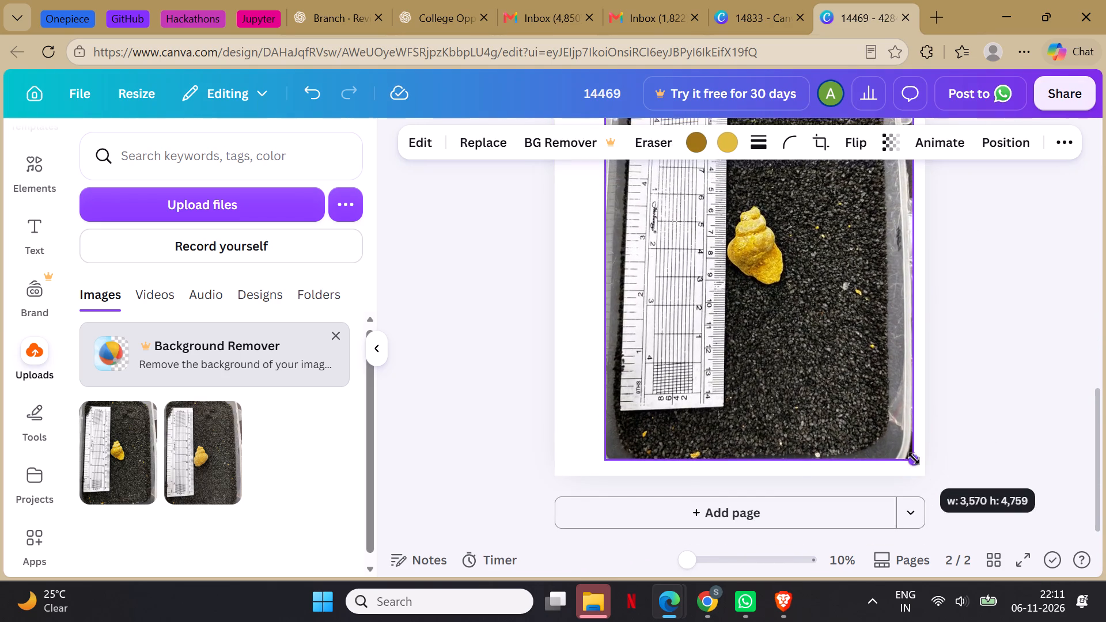
pyautogui.moveTo(914, 458); pyautogui.dragTo(920, 472)
pyautogui.scroll(3, 828, 408)
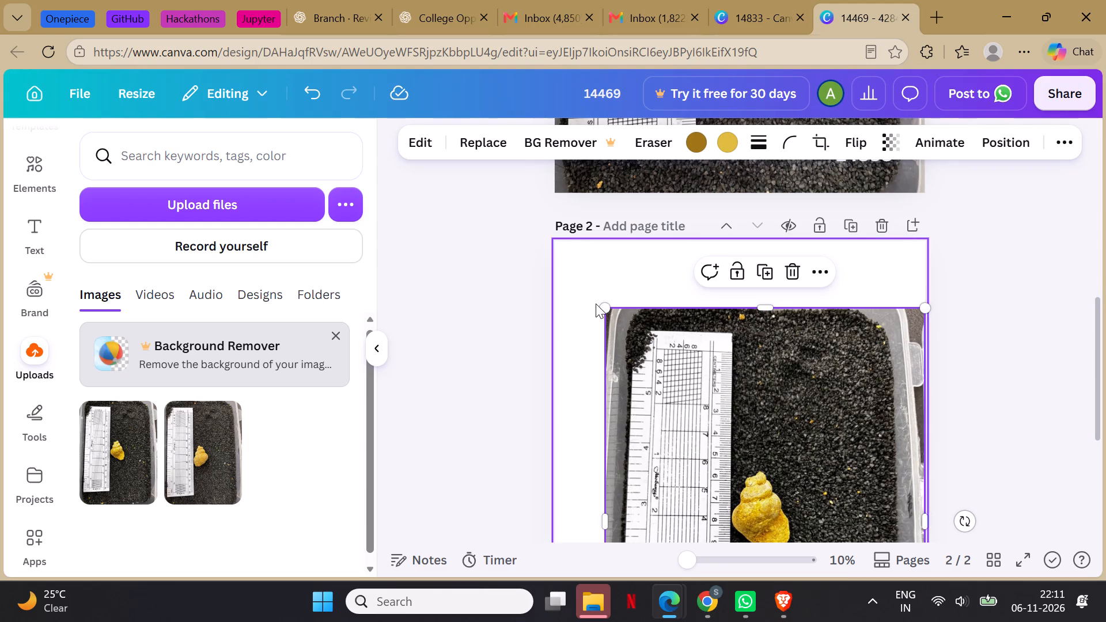
pyautogui.moveTo(605, 310); pyautogui.dragTo(574, 258)
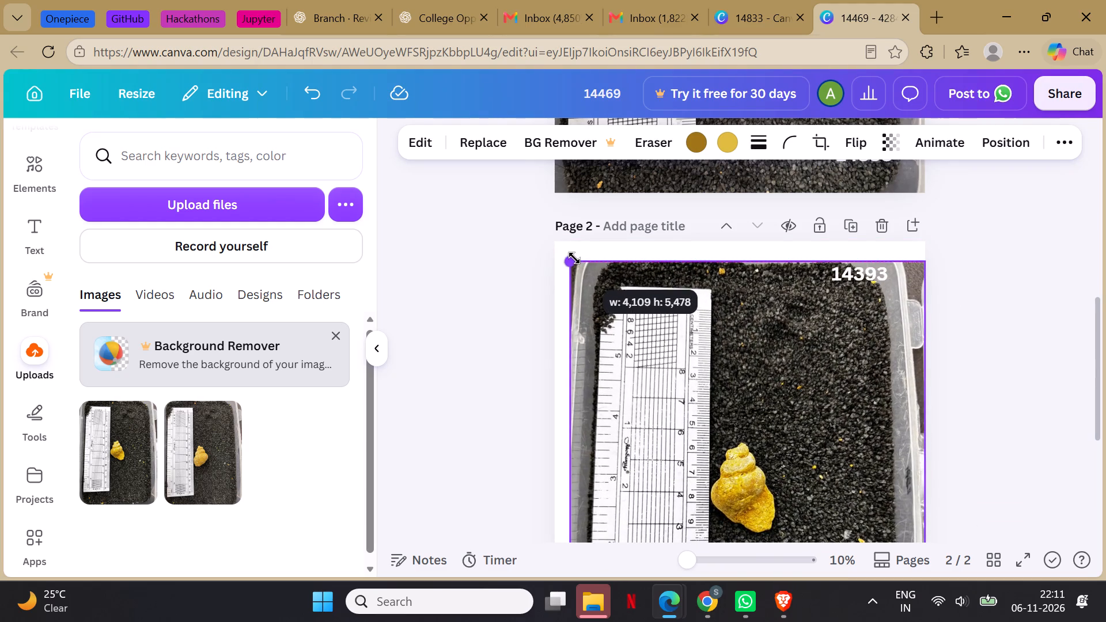
pyautogui.moveTo(574, 258); pyautogui.dragTo(561, 241)
# Change the white number label on page 1 to 14469.
pyautogui.scroll(2, 620, 304)
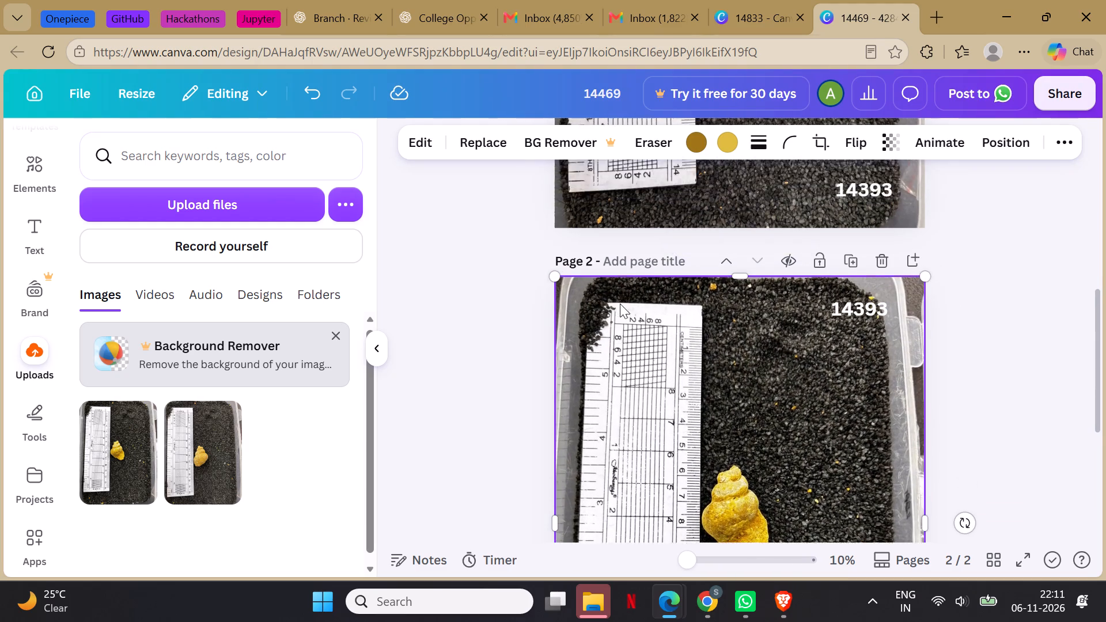
pyautogui.scroll(2, 620, 304)
pyautogui.scroll(-1, 750, 380)
pyautogui.click(866, 411)
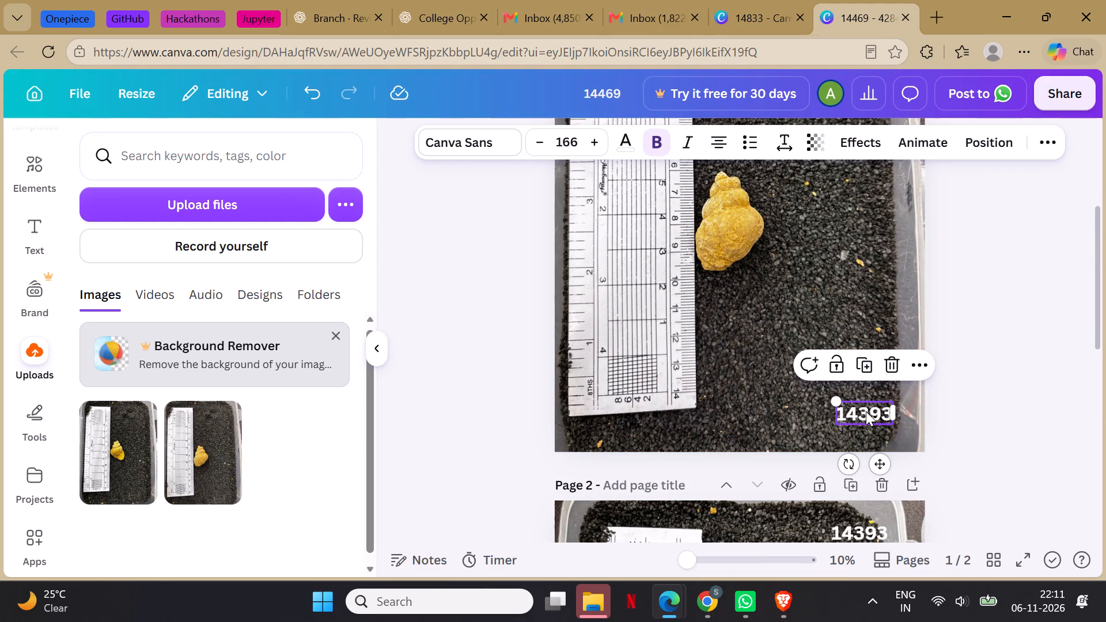
pyautogui.click(884, 416)
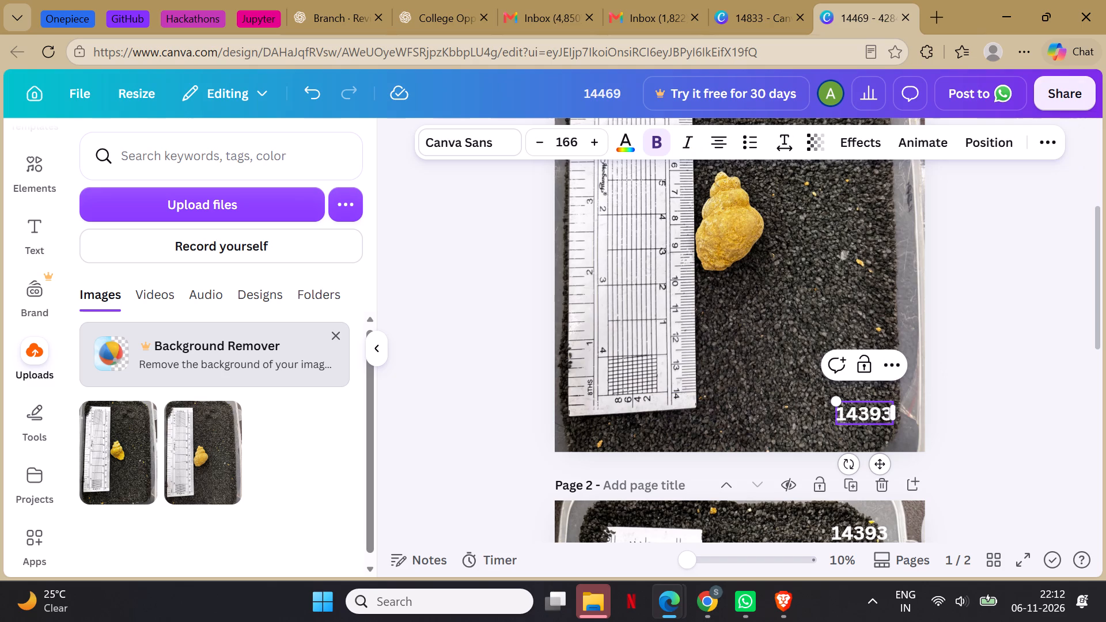
pyautogui.press('Right')
pyautogui.press('BackSpace')
pyautogui.press('BackSpace')
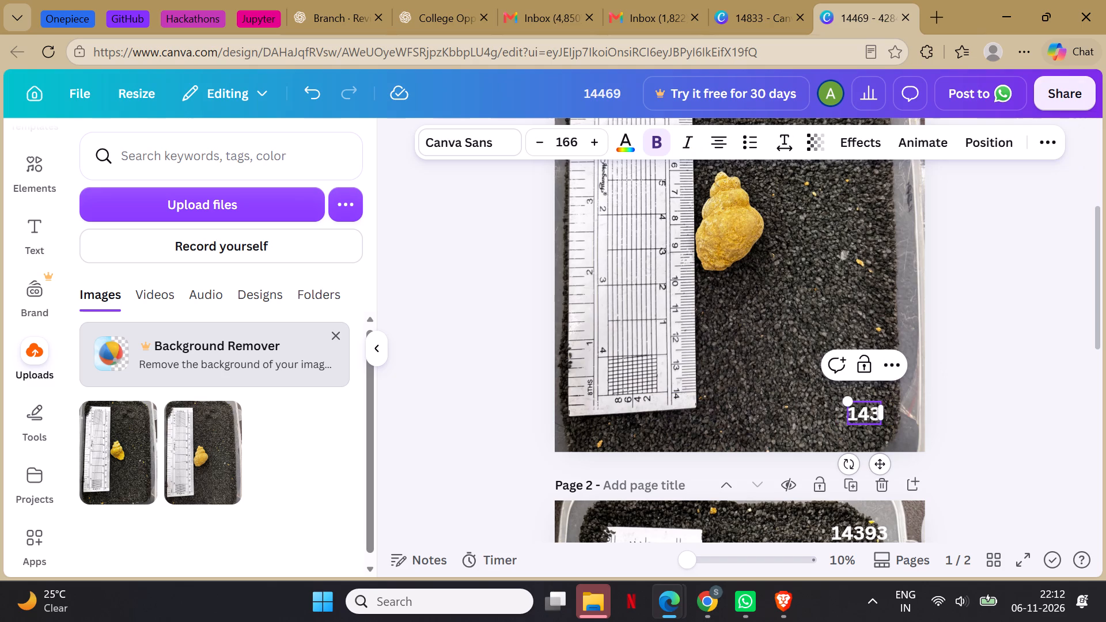
pyautogui.press('BackSpace')
pyautogui.write('469')
pyautogui.click(984, 365)
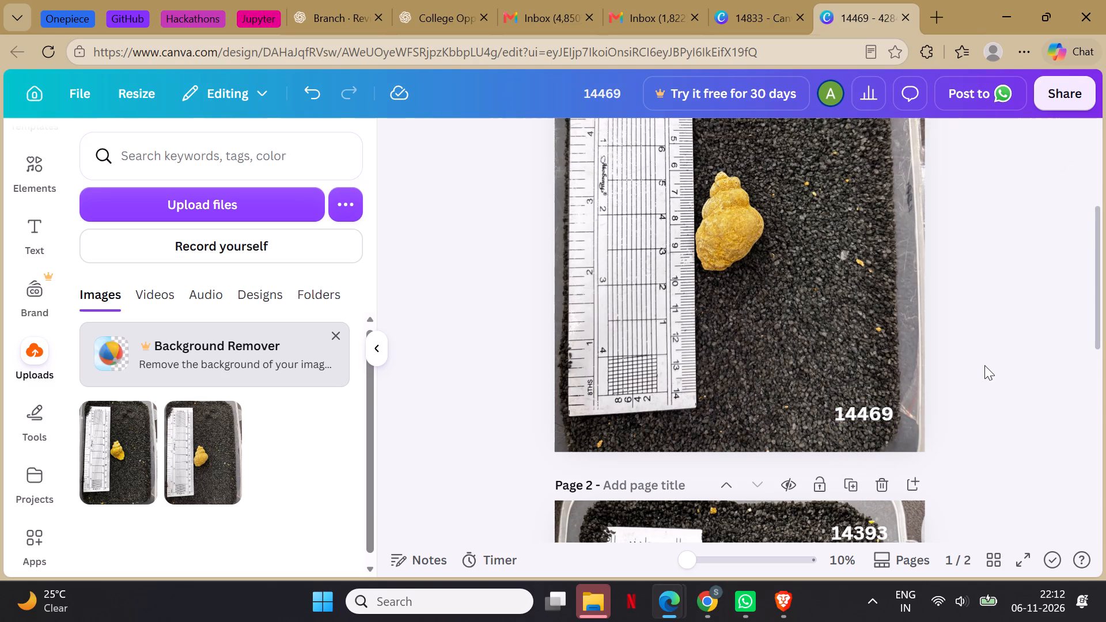
# Change the white number label on page 2 to 14469.
pyautogui.scroll(-2, 984, 365)
pyautogui.click(866, 342)
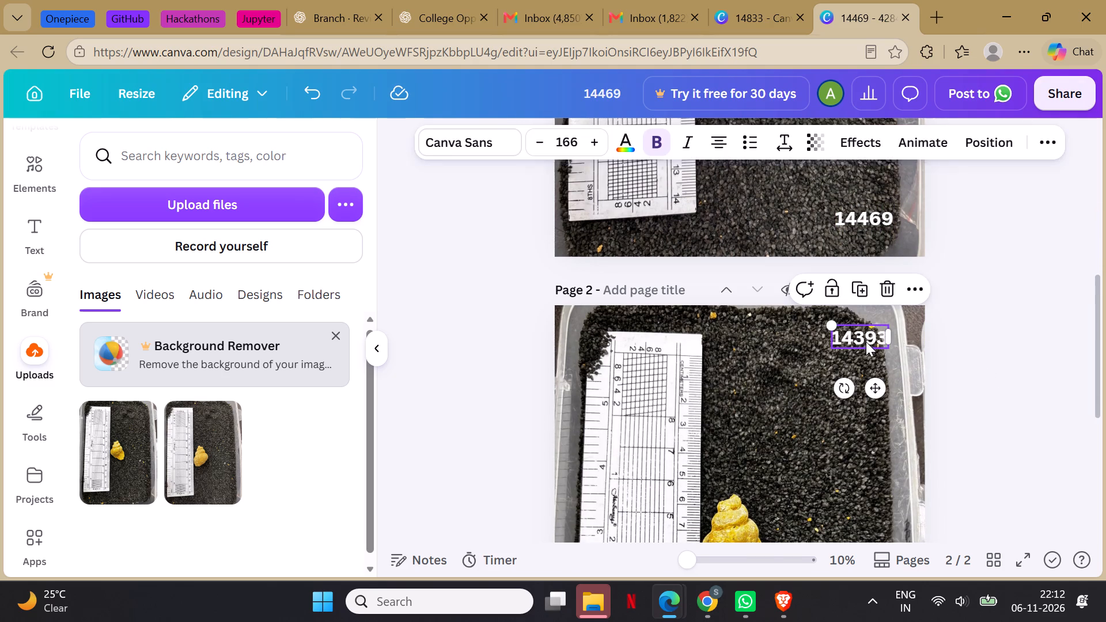
pyautogui.click(876, 341)
pyautogui.press('Right')
pyautogui.press('BackSpace')
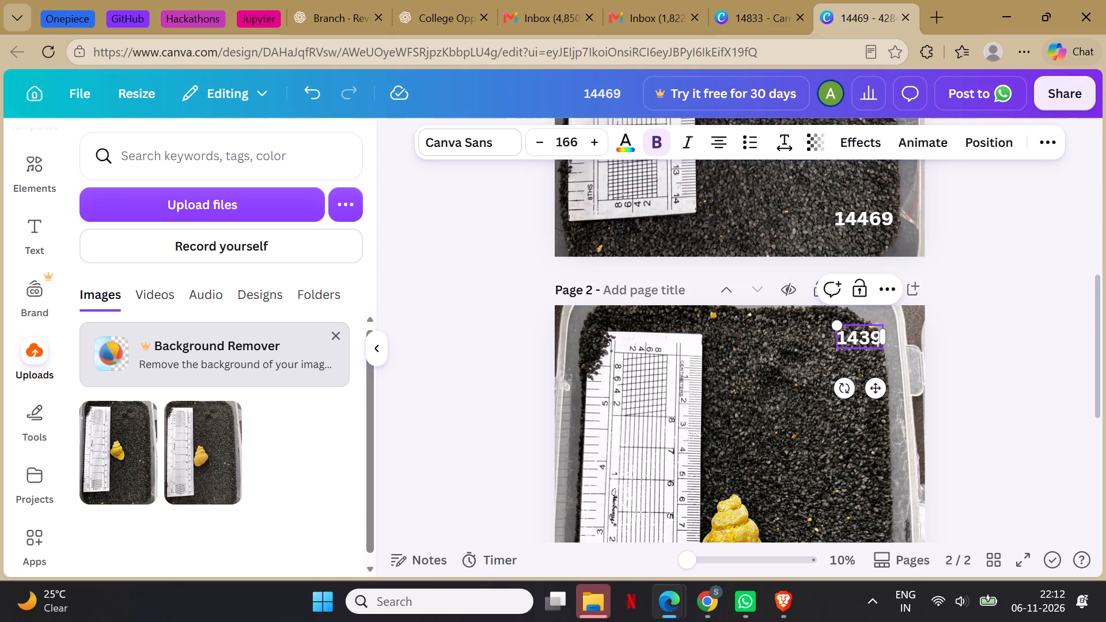
pyautogui.press('BackSpace')
pyautogui.press('BackSpace')
pyautogui.write('469')
pyautogui.click(971, 336)
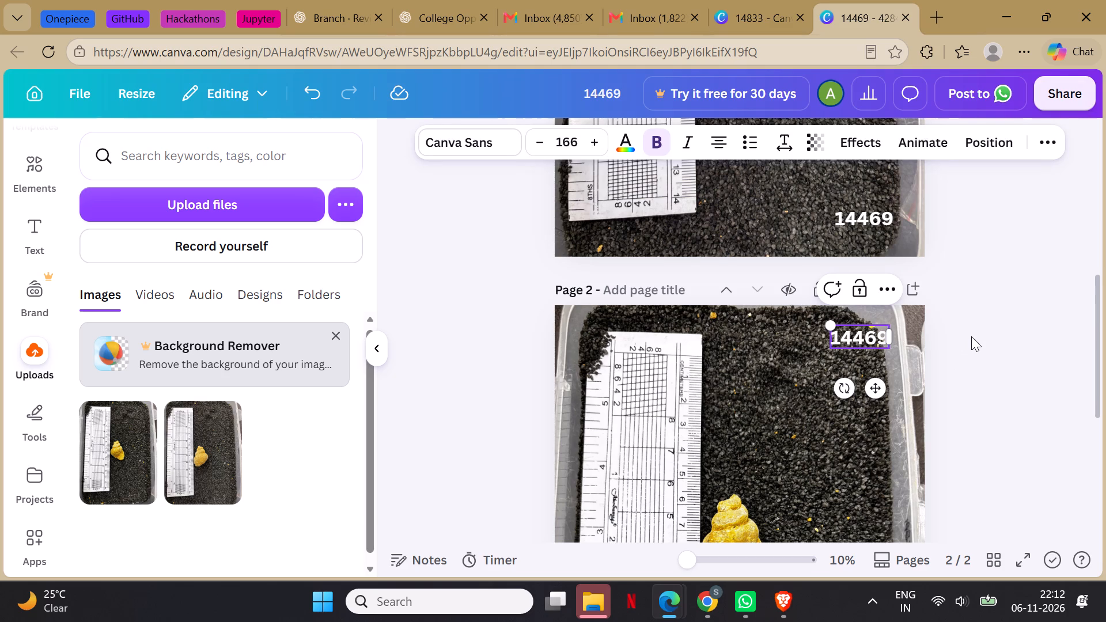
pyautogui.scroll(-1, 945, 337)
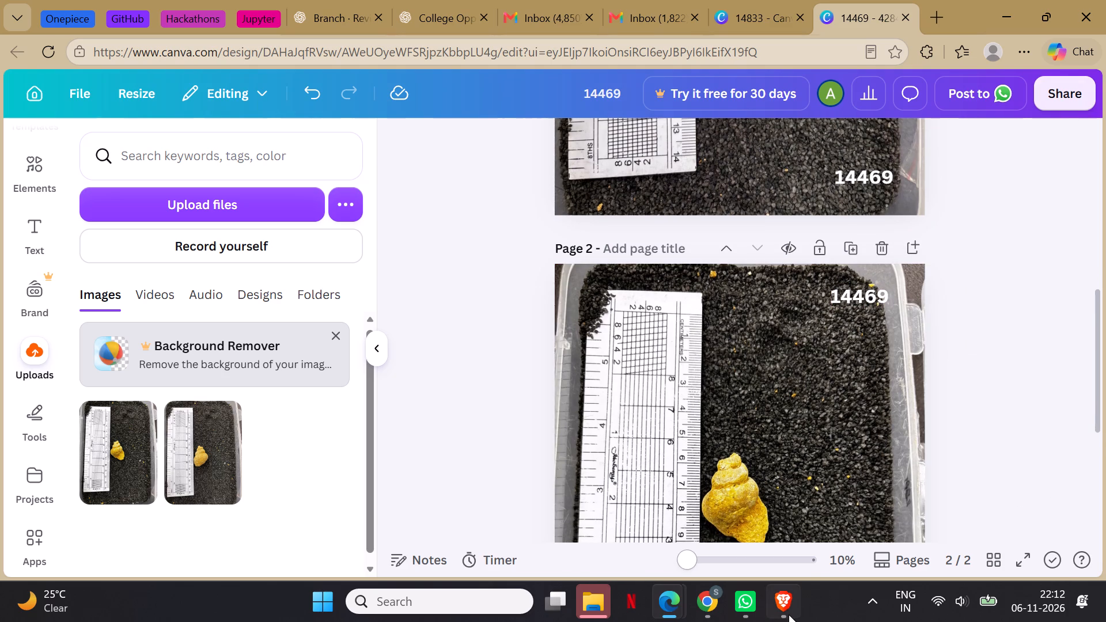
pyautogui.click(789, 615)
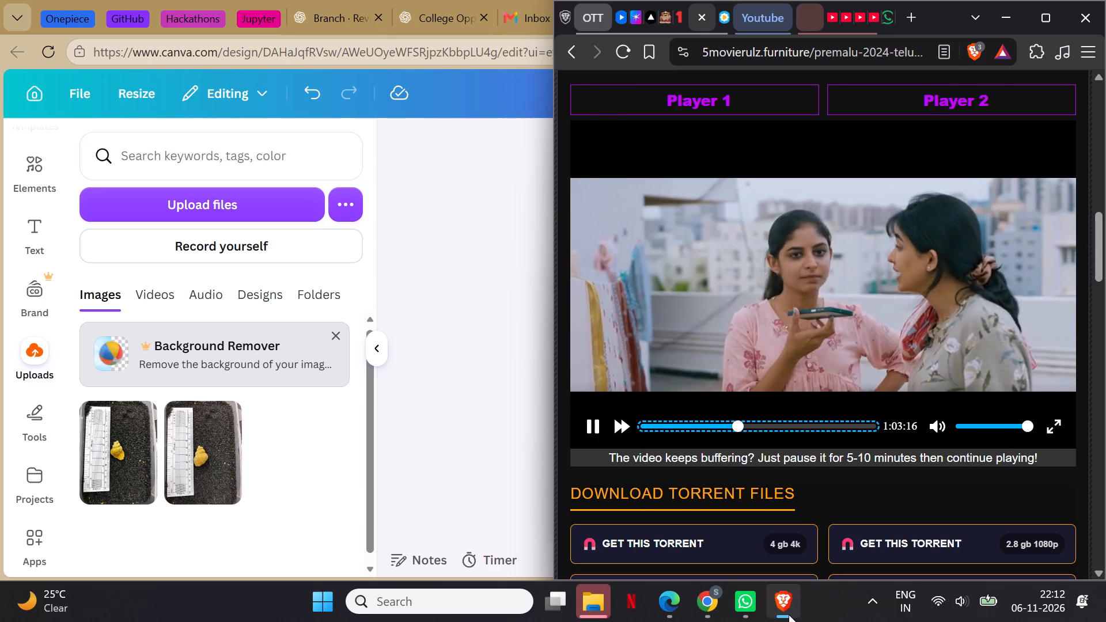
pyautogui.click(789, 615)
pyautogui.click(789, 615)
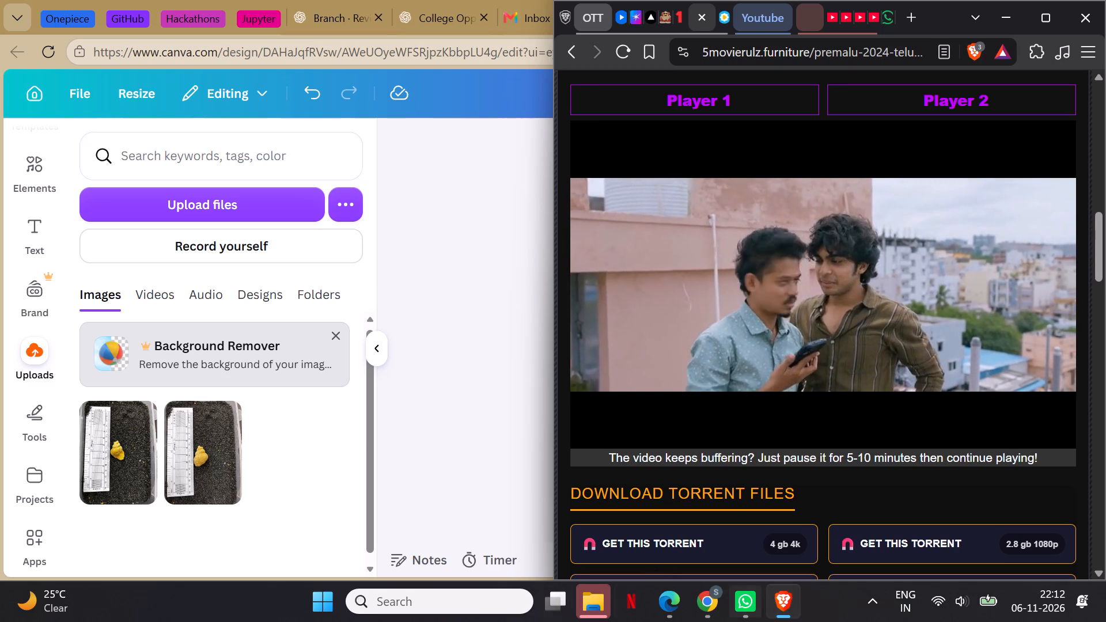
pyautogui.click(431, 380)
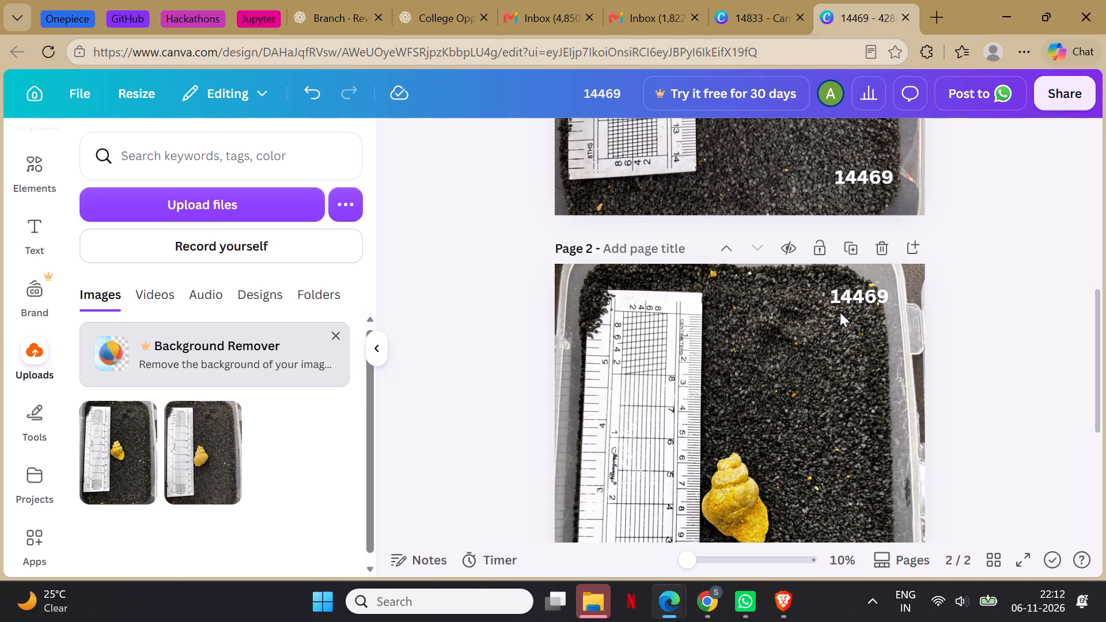
# In File Explorer, look through the Downloads and Documents folders for the 14469 items, refreshing both listings.
pyautogui.click(589, 609)
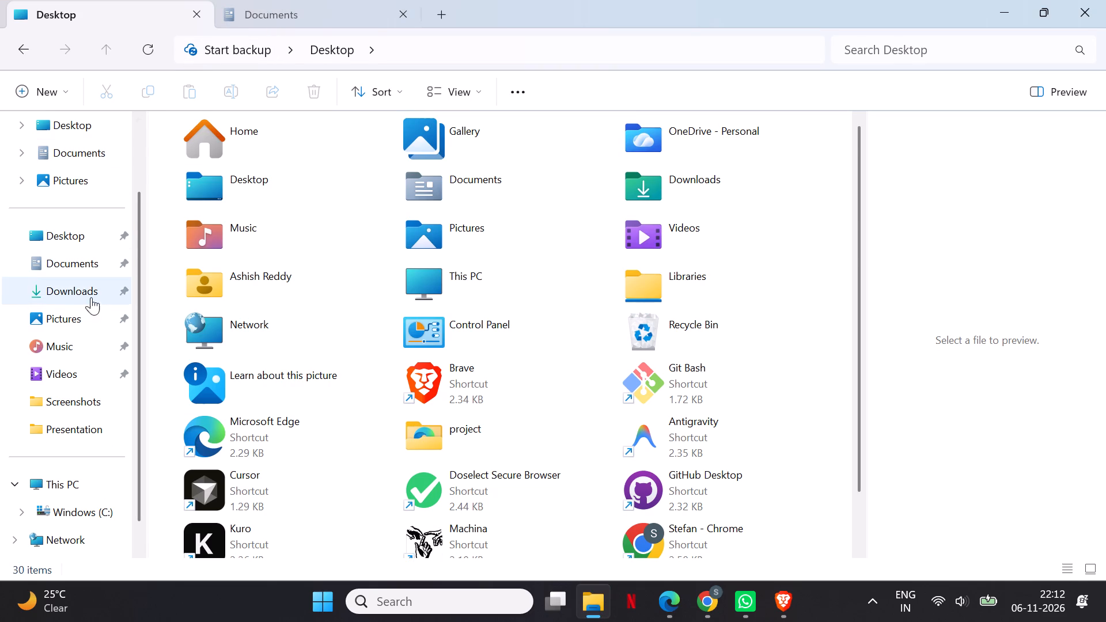
pyautogui.click(70, 290)
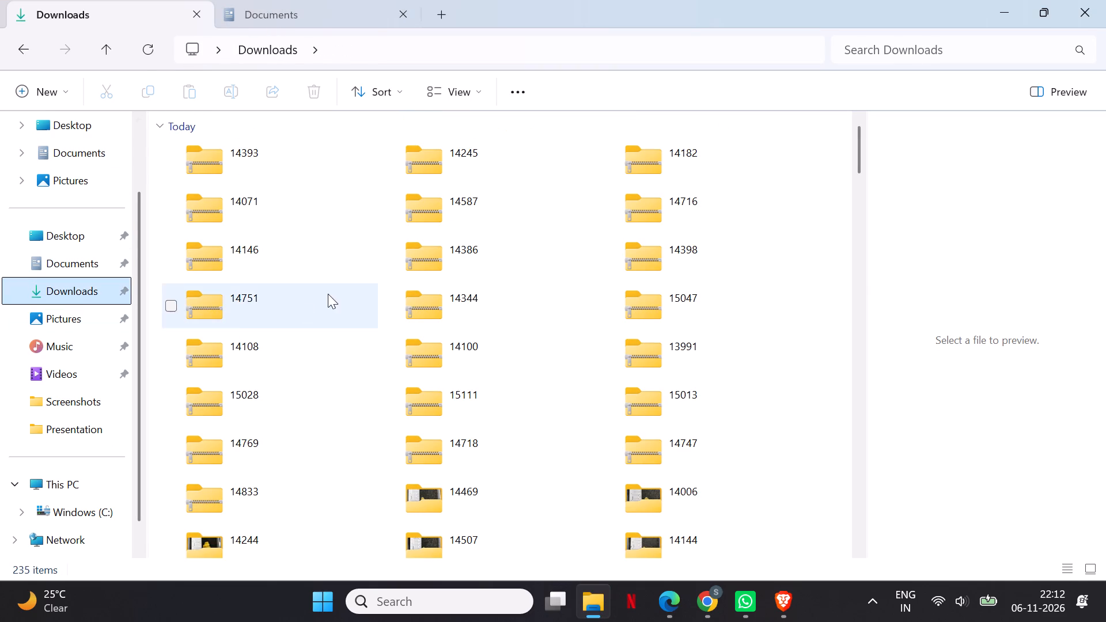
pyautogui.click(143, 48)
pyautogui.click(277, 16)
pyautogui.click(144, 48)
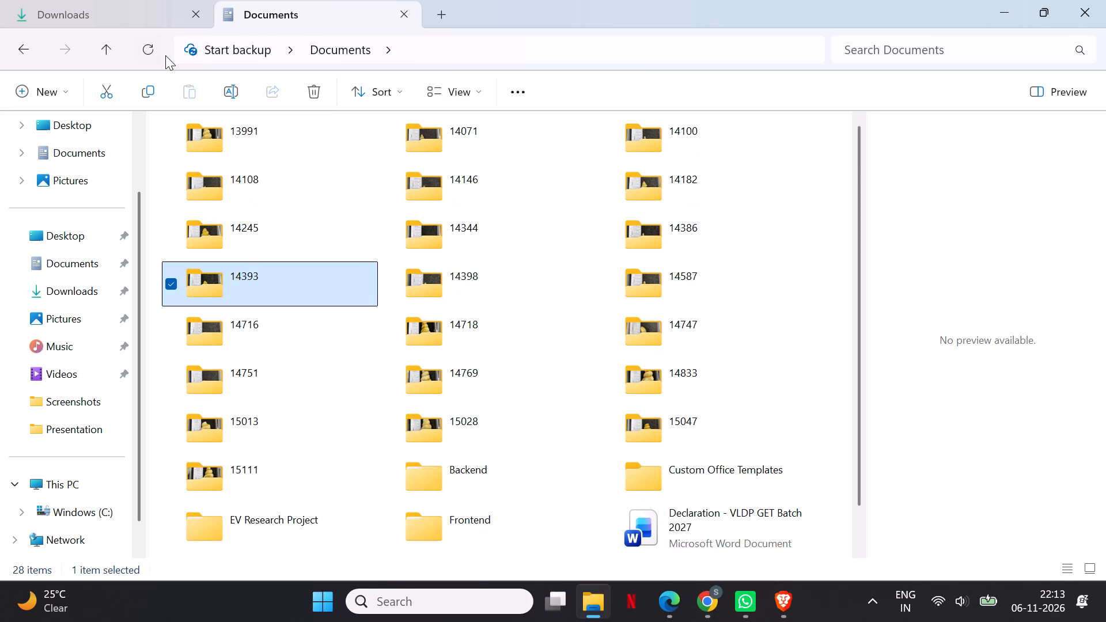
pyautogui.click(147, 48)
pyautogui.click(100, 17)
pyautogui.scroll(-1, 455, 389)
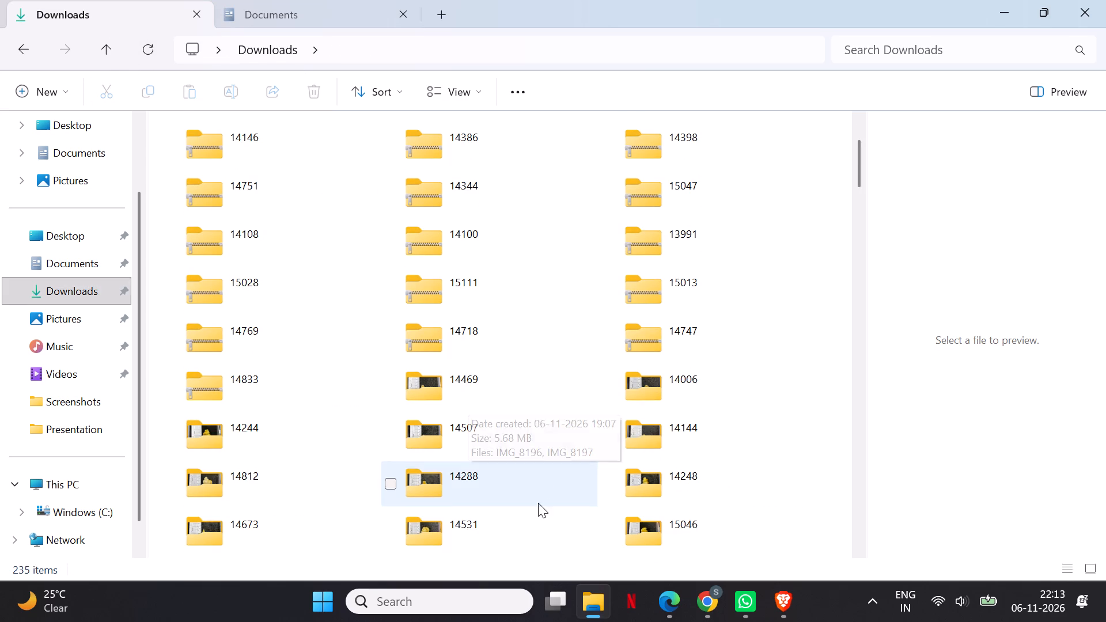
pyautogui.click(599, 598)
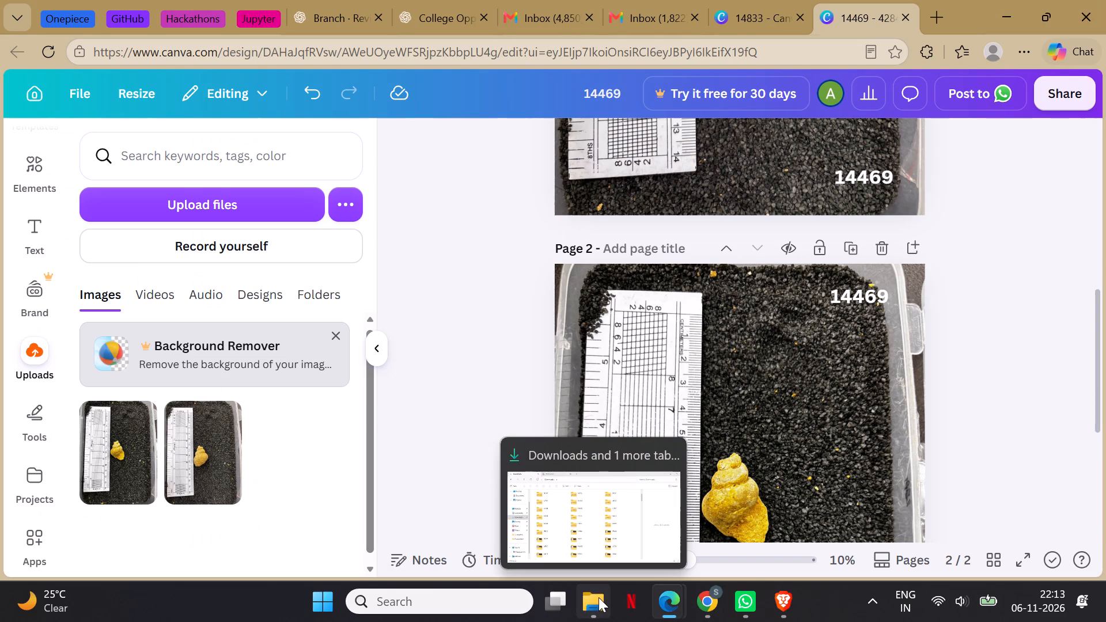
pyautogui.click(599, 597)
# Preview the photos IMG_8196 and IMG_8197 inside the 14469 folder in Downloads, and return to Downloads.
pyautogui.doubleClick(436, 393)
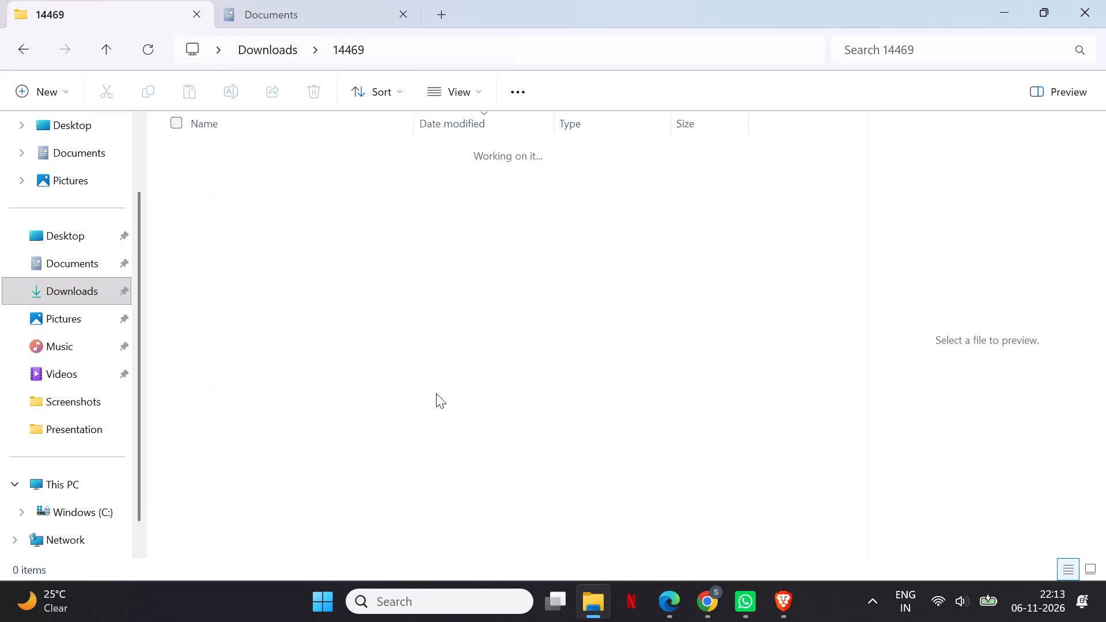
pyautogui.click(252, 177)
pyautogui.click(252, 194)
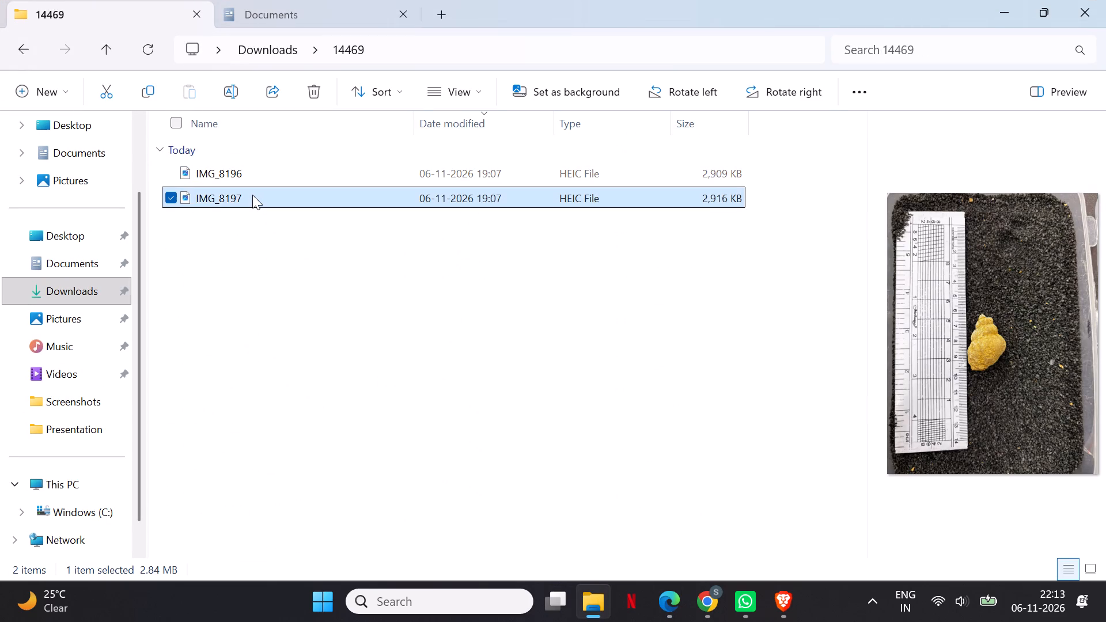
pyautogui.click(272, 45)
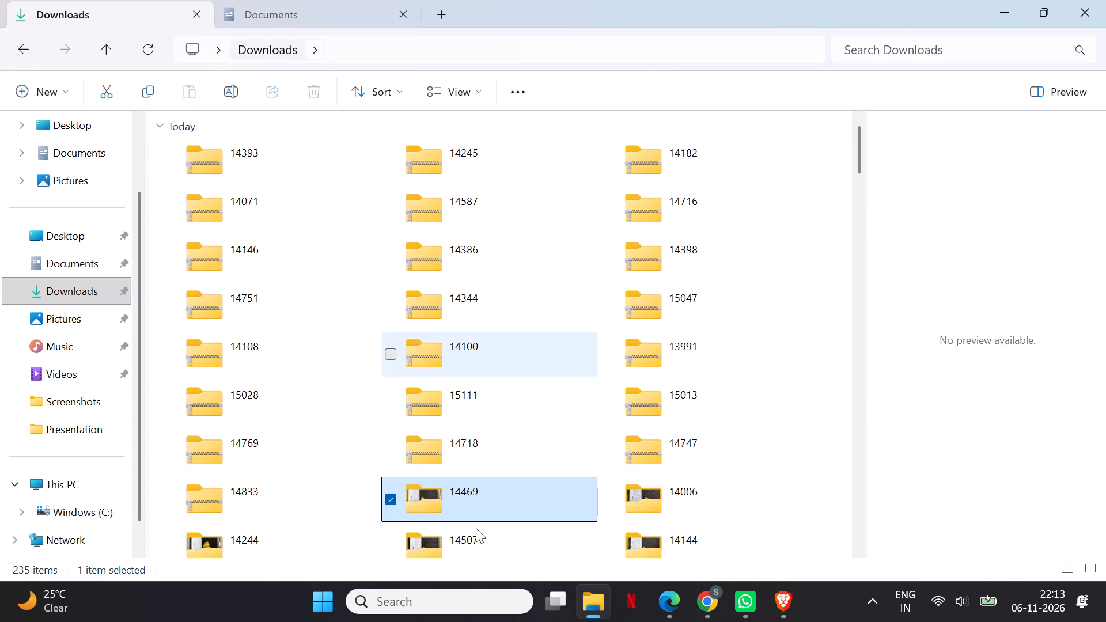
pyautogui.click(592, 604)
# Download all pages of the 14469 design as PNG.
pyautogui.scroll(-2, 771, 423)
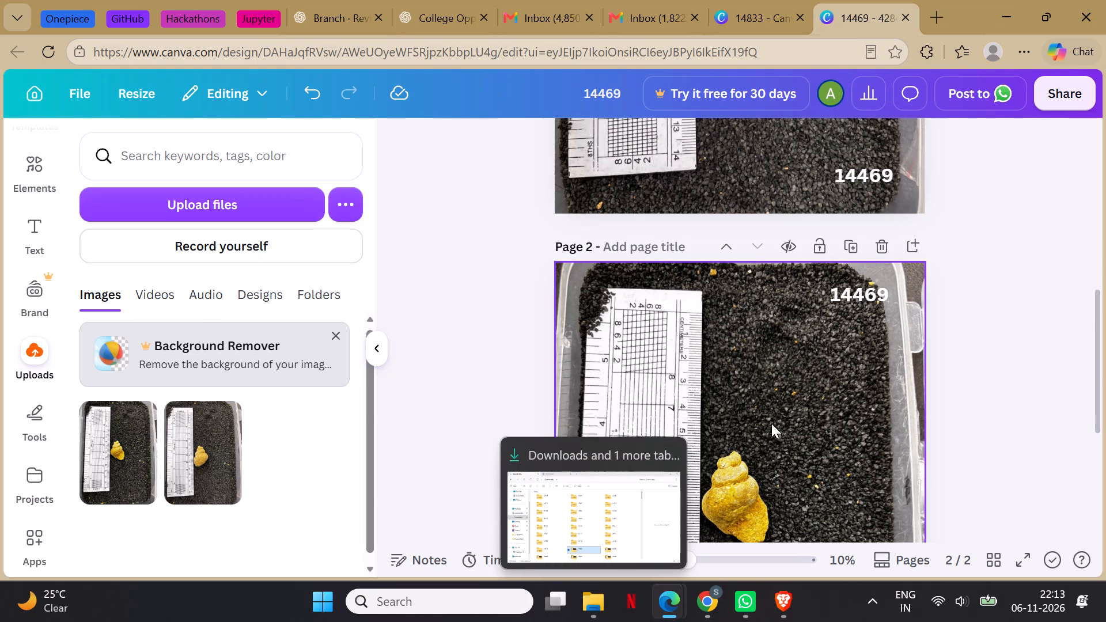
pyautogui.scroll(-2, 771, 423)
pyautogui.click(1057, 96)
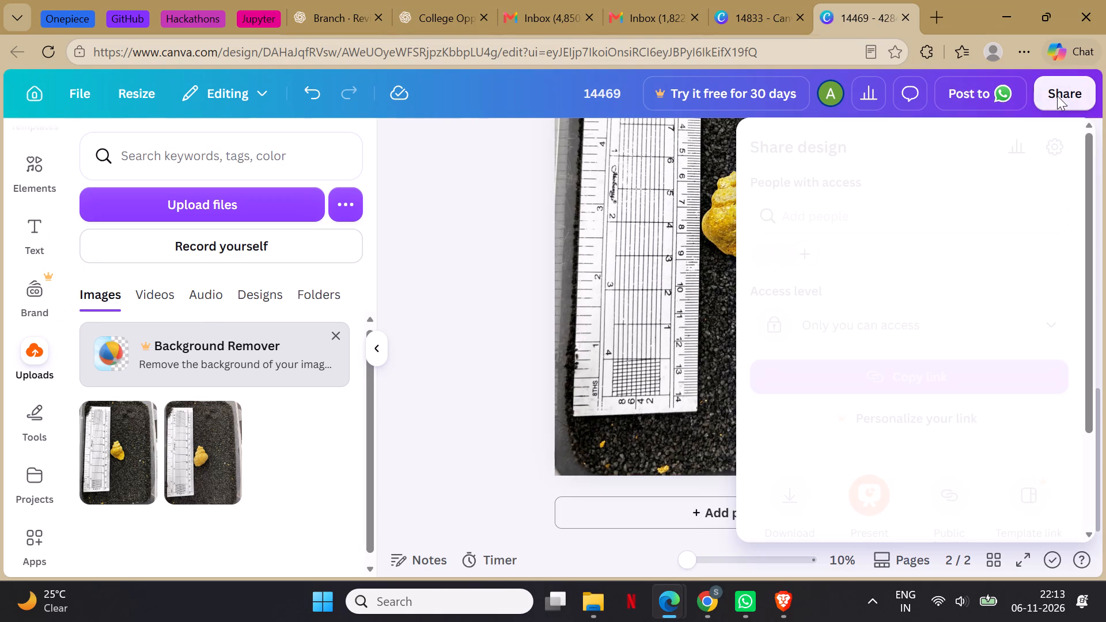
pyautogui.click(786, 504)
pyautogui.scroll(-2, 868, 437)
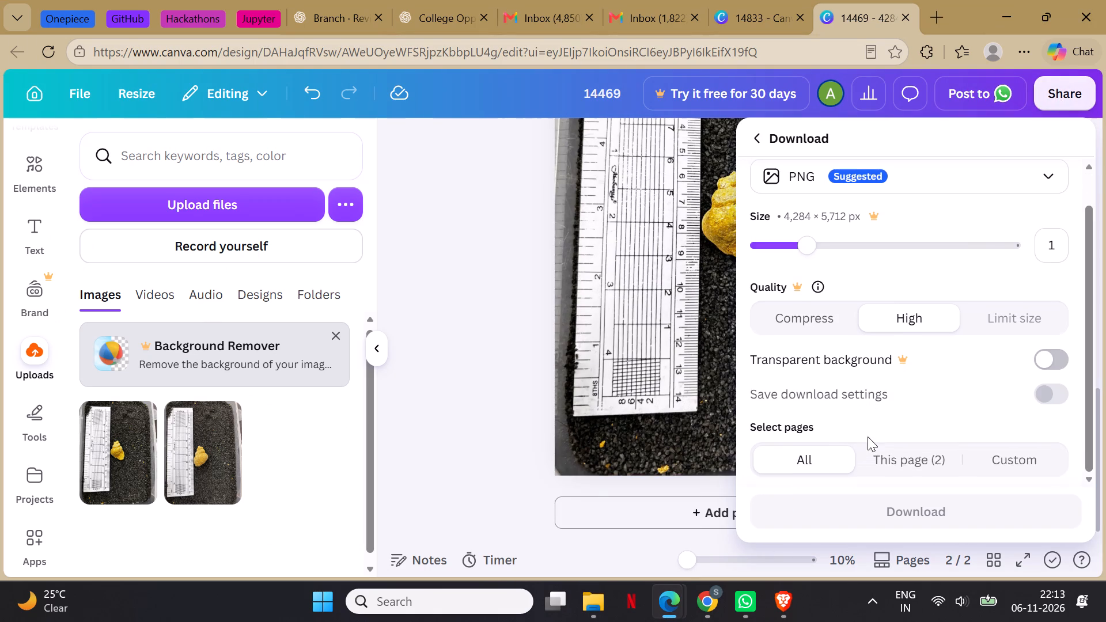
pyautogui.click(880, 508)
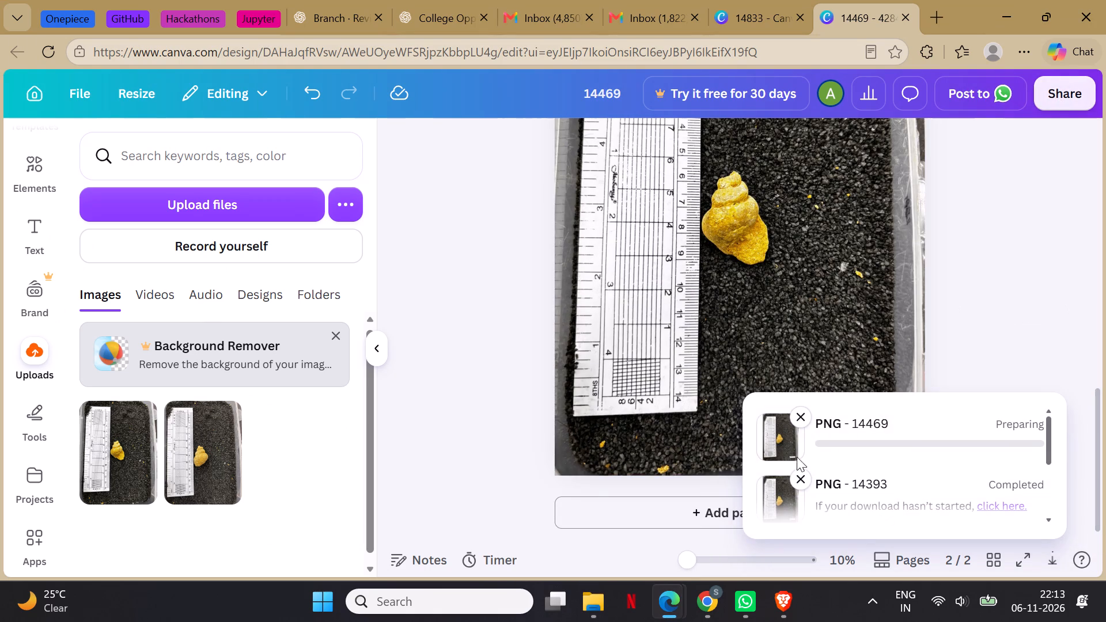
# In File Explorer, move the 14469 photo folder from Downloads to Documents.
pyautogui.click(603, 615)
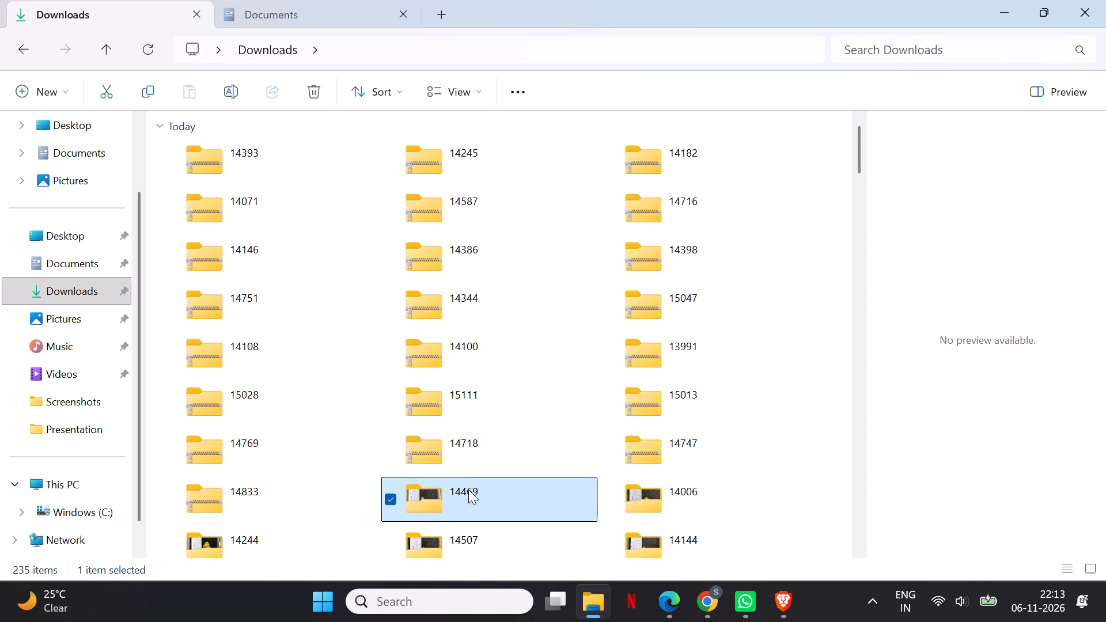
pyautogui.hotkey('ctrl', 'x')
pyautogui.click(326, 16)
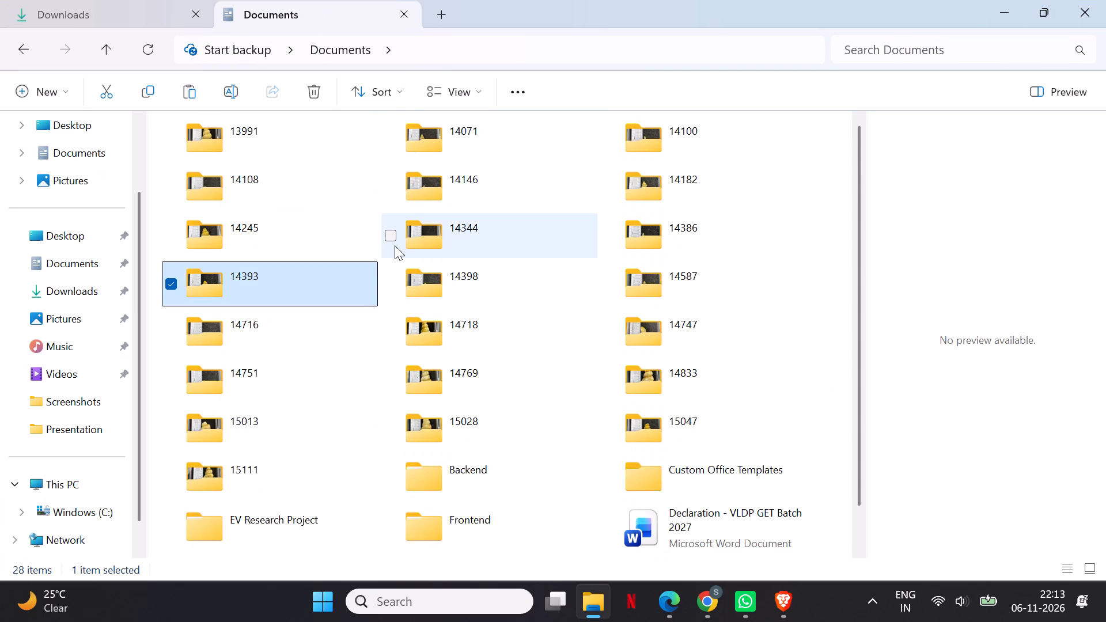
pyautogui.hotkey('ctrl', 'v')
pyautogui.click(125, 19)
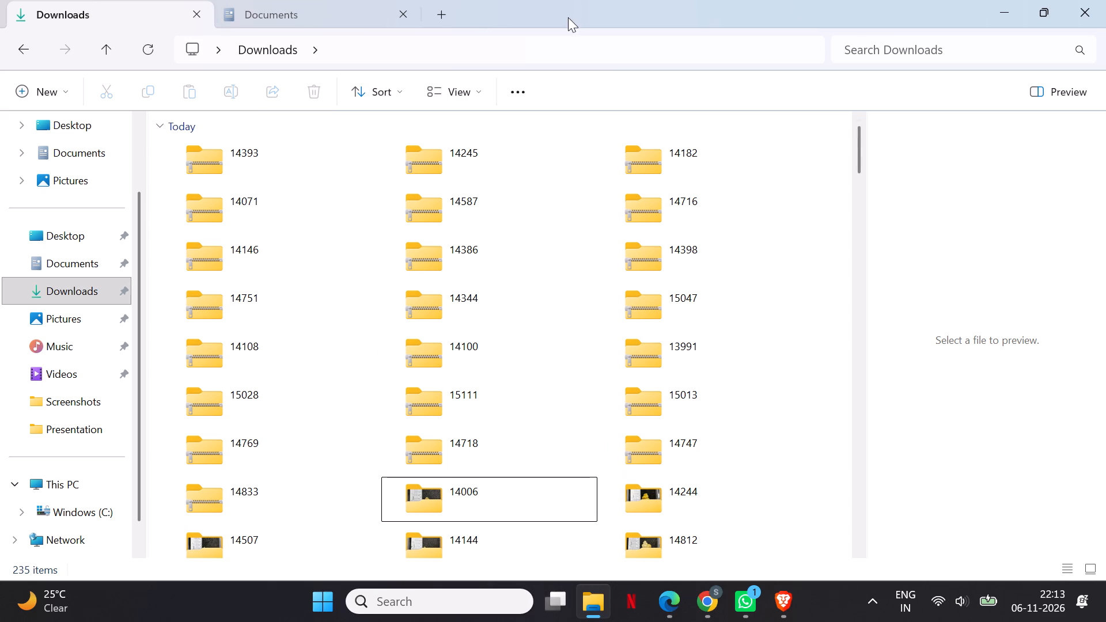
pyautogui.click(993, 14)
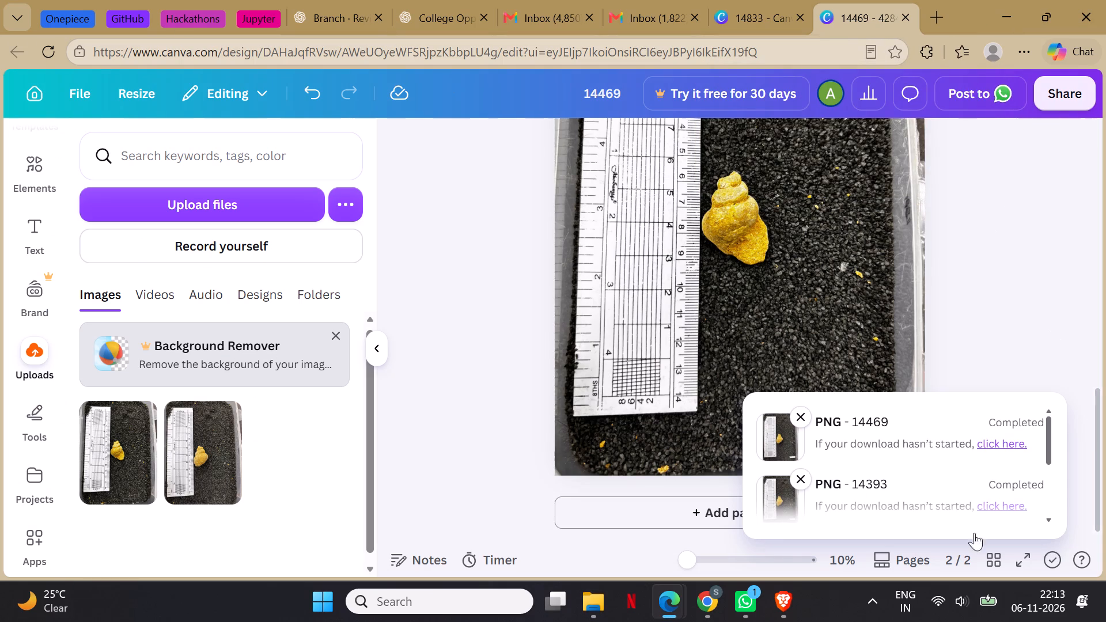
# Dismiss all the completed PNG download notices in the Canva editor.
pyautogui.click(806, 418)
pyautogui.click(806, 418)
pyautogui.click(806, 418)
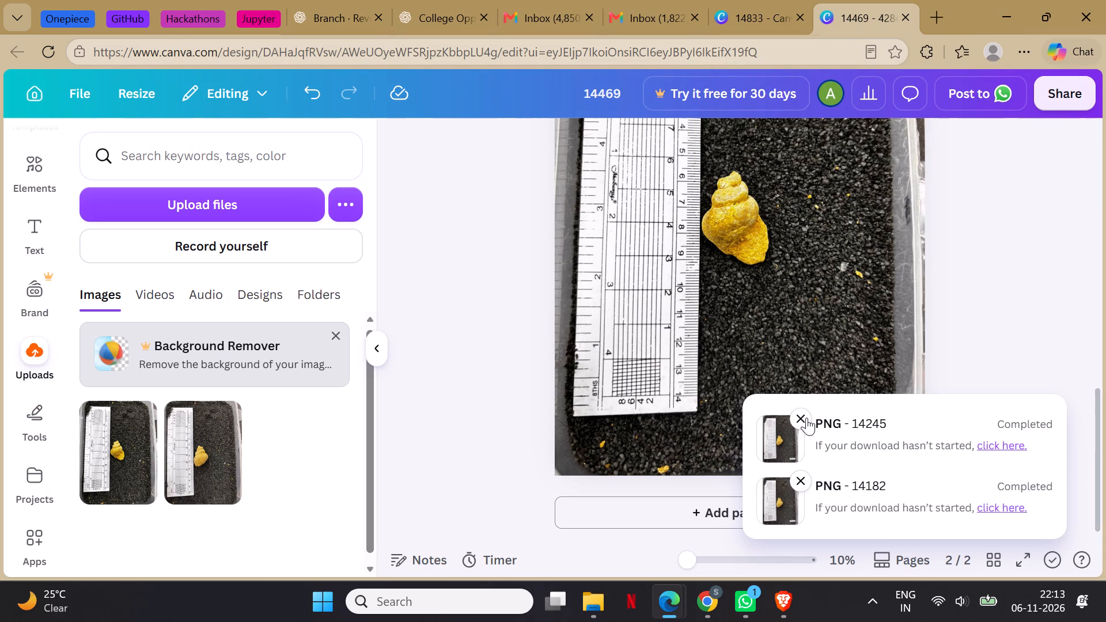
pyautogui.click(805, 481)
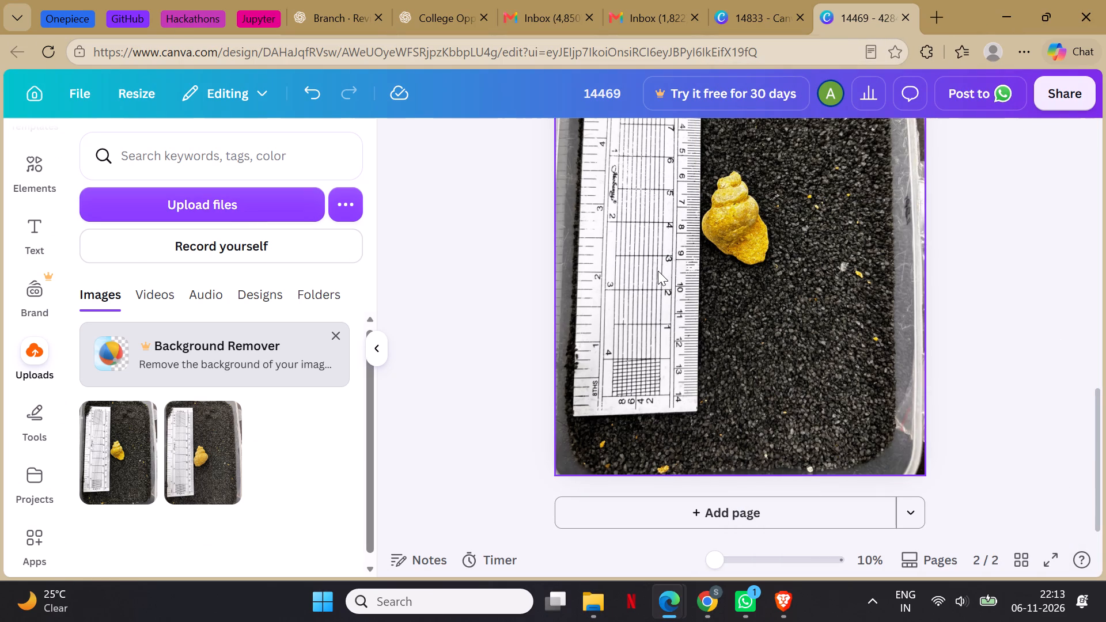
# Upload the photos IMG_8190 and IMG_8191 from the 14006 folder in Downloads.
pyautogui.scroll(3, 658, 271)
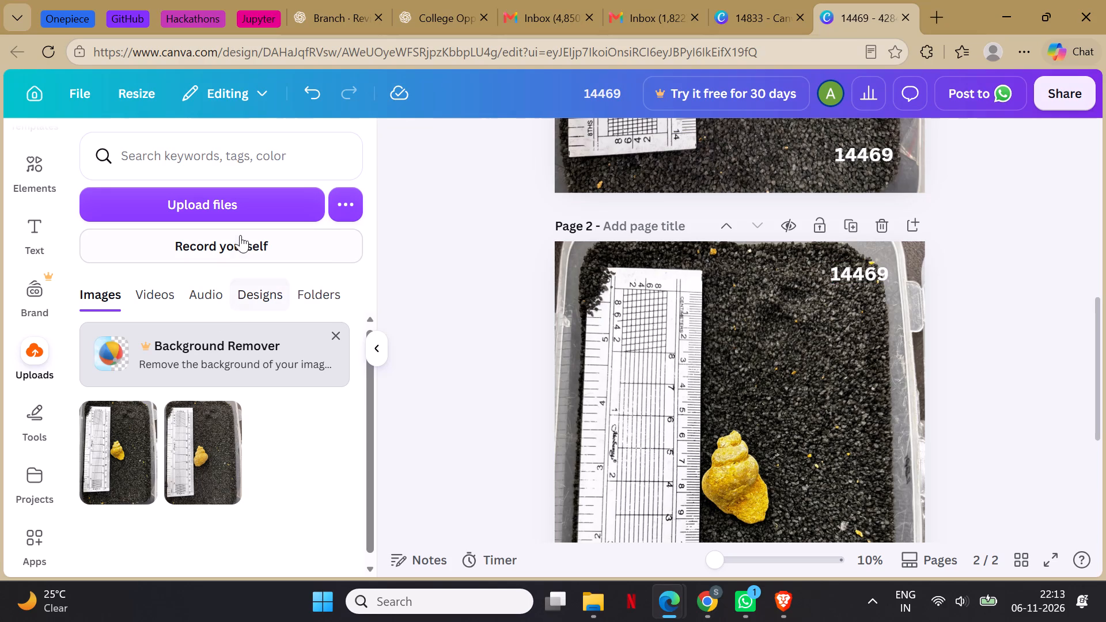
pyautogui.click(233, 211)
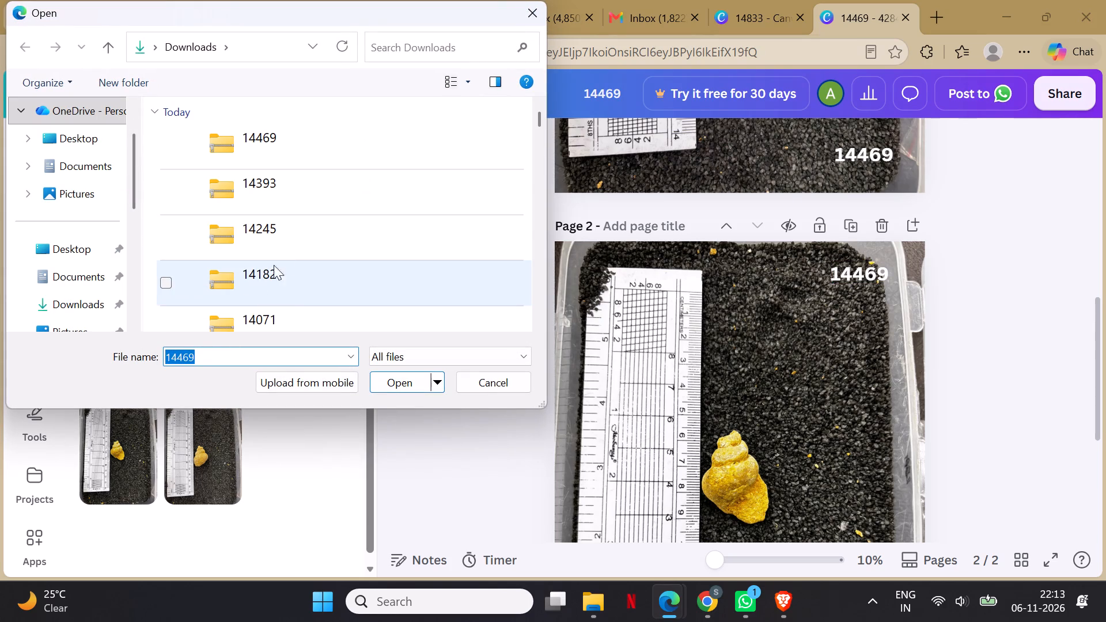
pyautogui.scroll(-8, 294, 253)
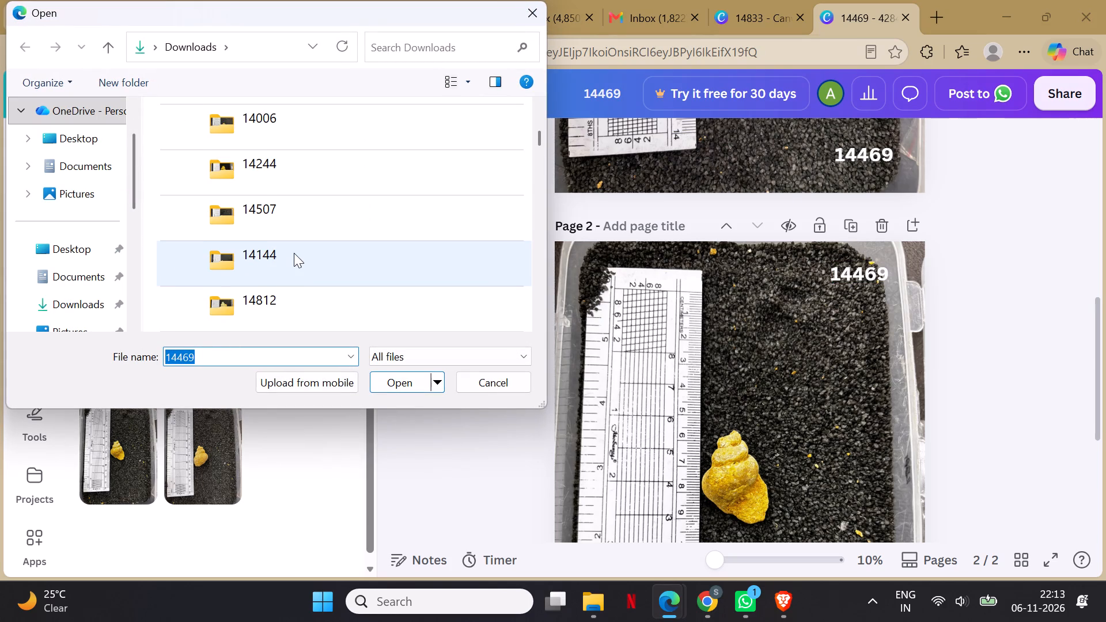
pyautogui.scroll(1, 294, 253)
pyautogui.click(285, 220)
pyautogui.click(295, 246)
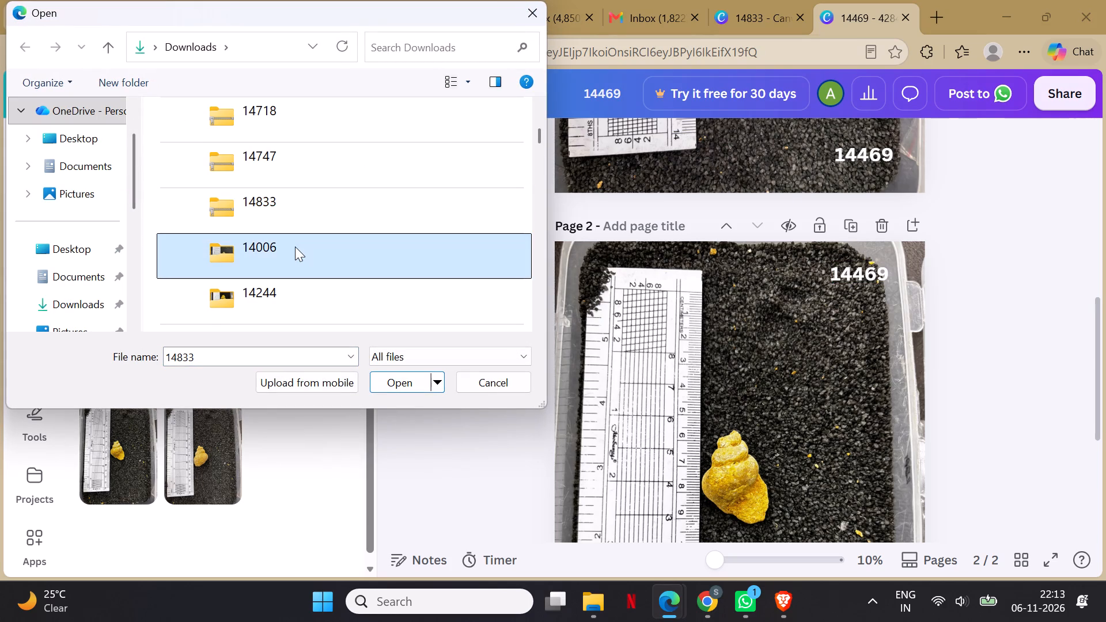
pyautogui.doubleClick(295, 246)
pyautogui.moveTo(295, 245); pyautogui.dragTo(331, 146)
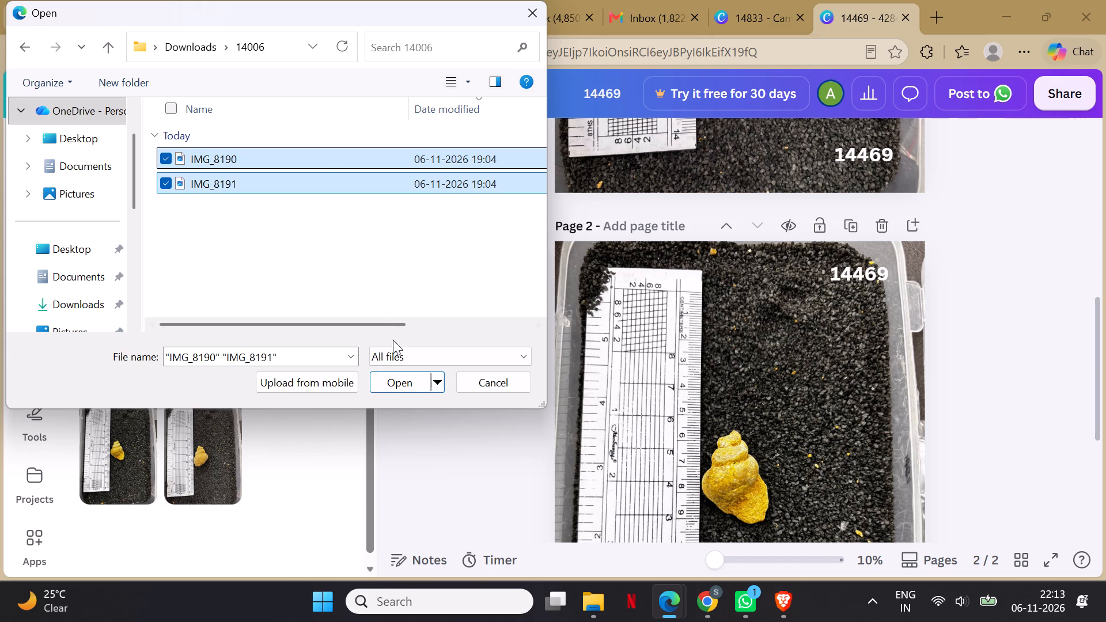
pyautogui.click(404, 385)
# Move the two old 14469 shell photos from the uploaded images to Trash.
pyautogui.scroll(-1, 179, 436)
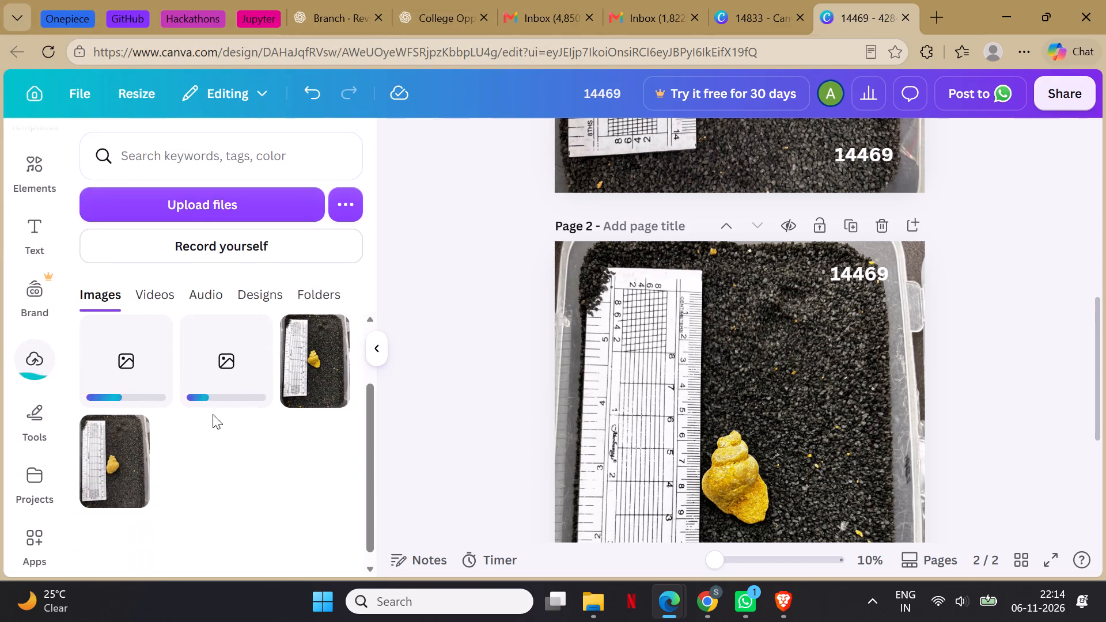
pyautogui.click(299, 323)
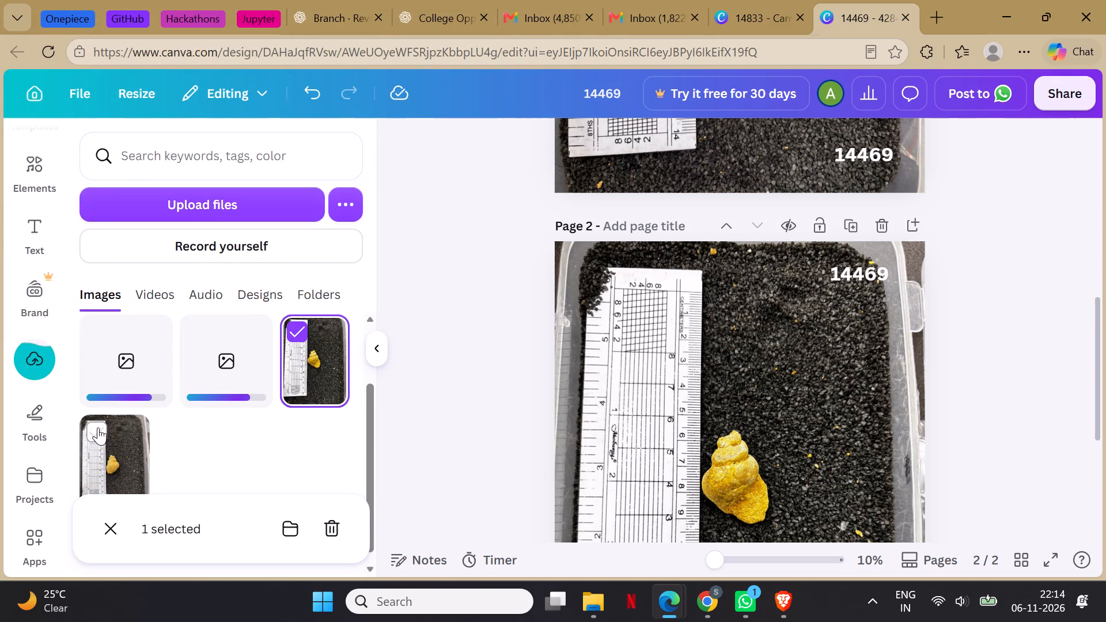
pyautogui.click(98, 427)
pyautogui.click(331, 537)
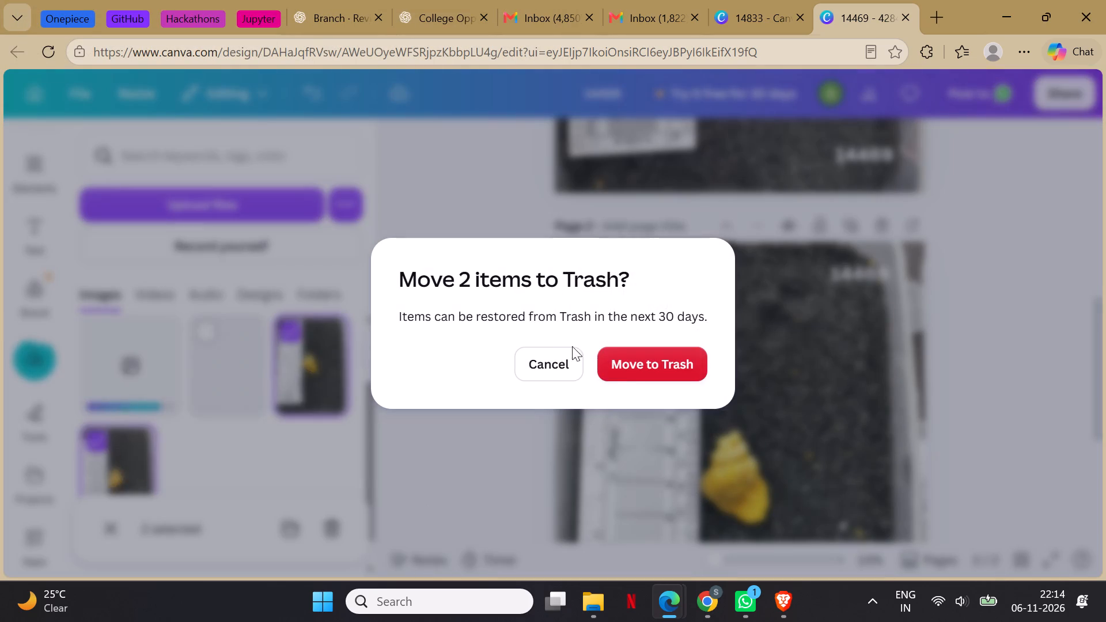
pyautogui.click(630, 364)
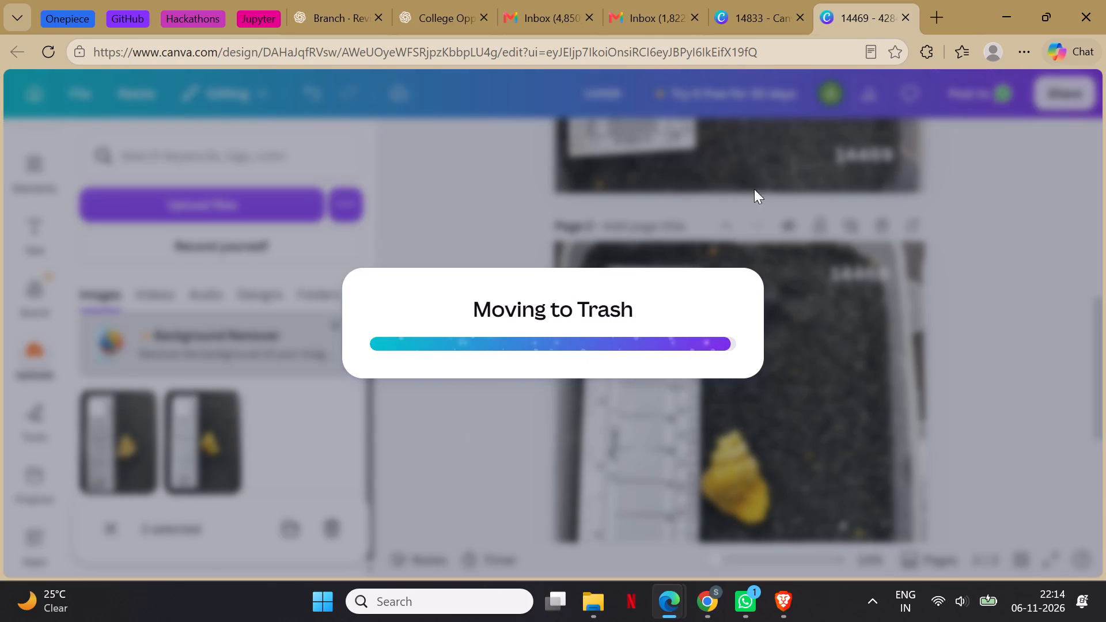
# Rename the design as 14006.
pyautogui.click(620, 94)
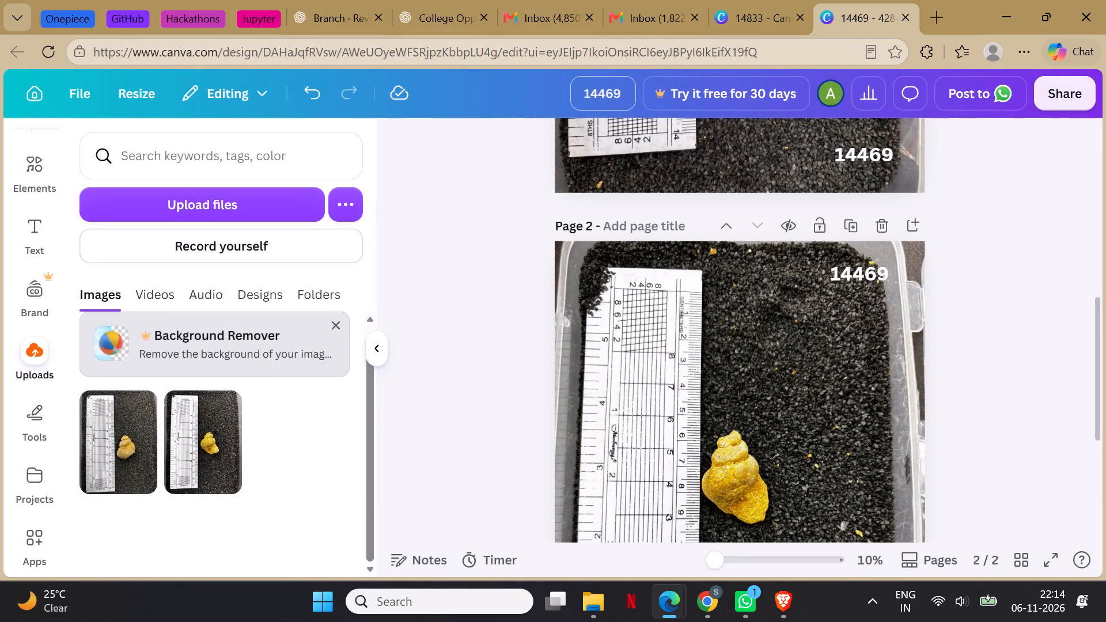
pyautogui.press('BackSpace')
pyautogui.press('BackSpace')
pyautogui.press('BackSpace')
pyautogui.write('006')
pyautogui.press('Return')
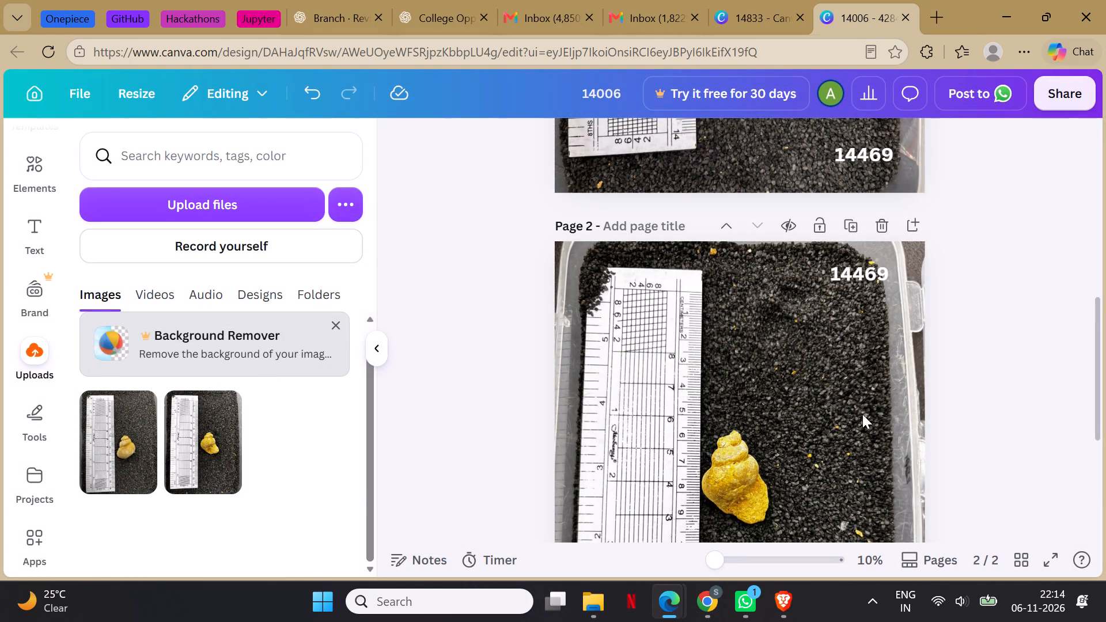
# Delete the old 14469 shell photos from page 1 and page 2, keeping the number labels.
pyautogui.click(809, 343)
pyautogui.click(766, 202)
pyautogui.click(794, 175)
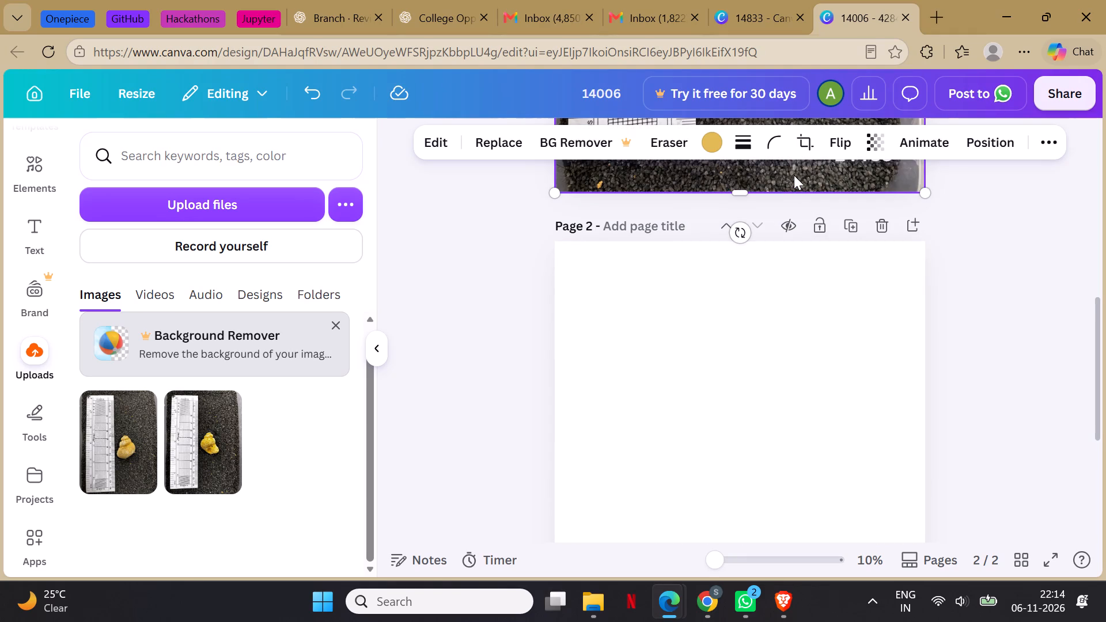
pyautogui.scroll(2, 781, 198)
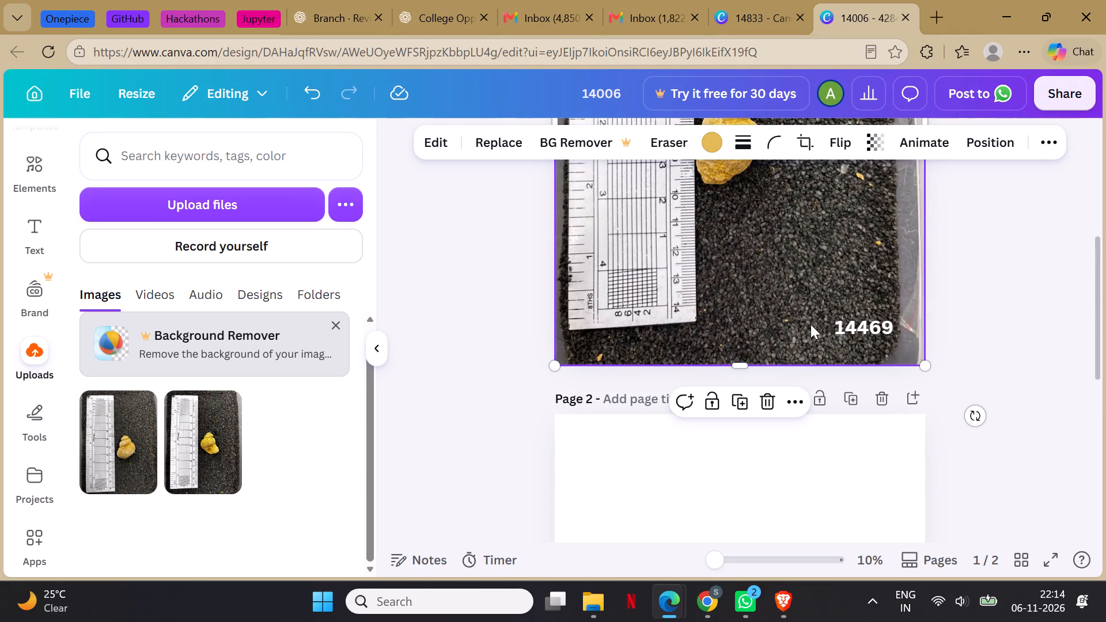
pyautogui.click(764, 404)
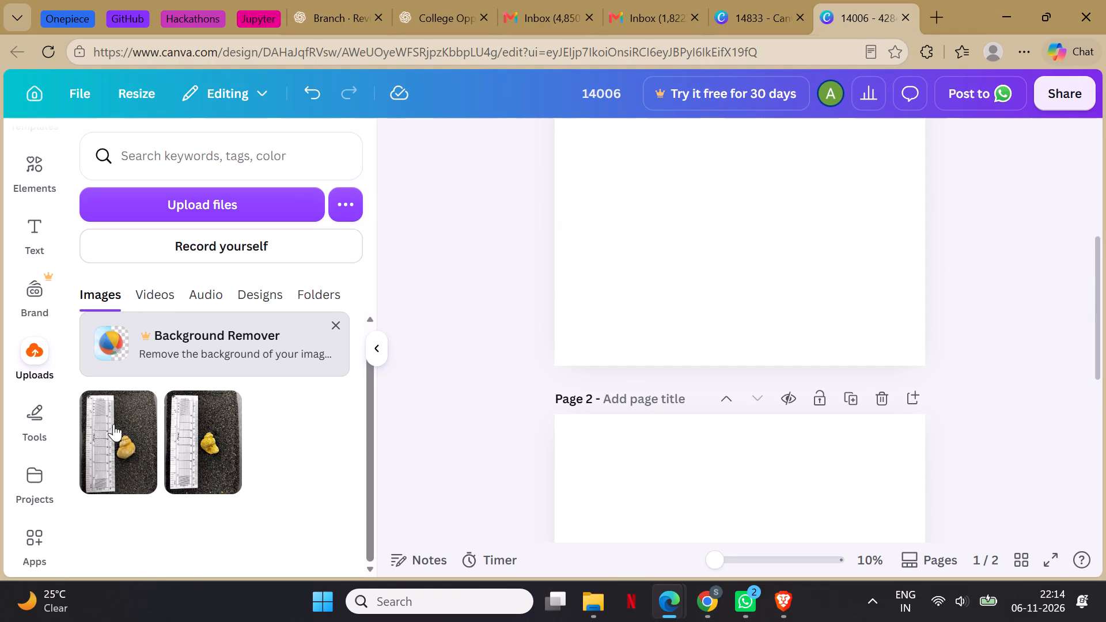
# Place the first uploaded 14006 shell photo on page 1 and the second one on page 2.
pyautogui.click(734, 248)
pyautogui.click(132, 452)
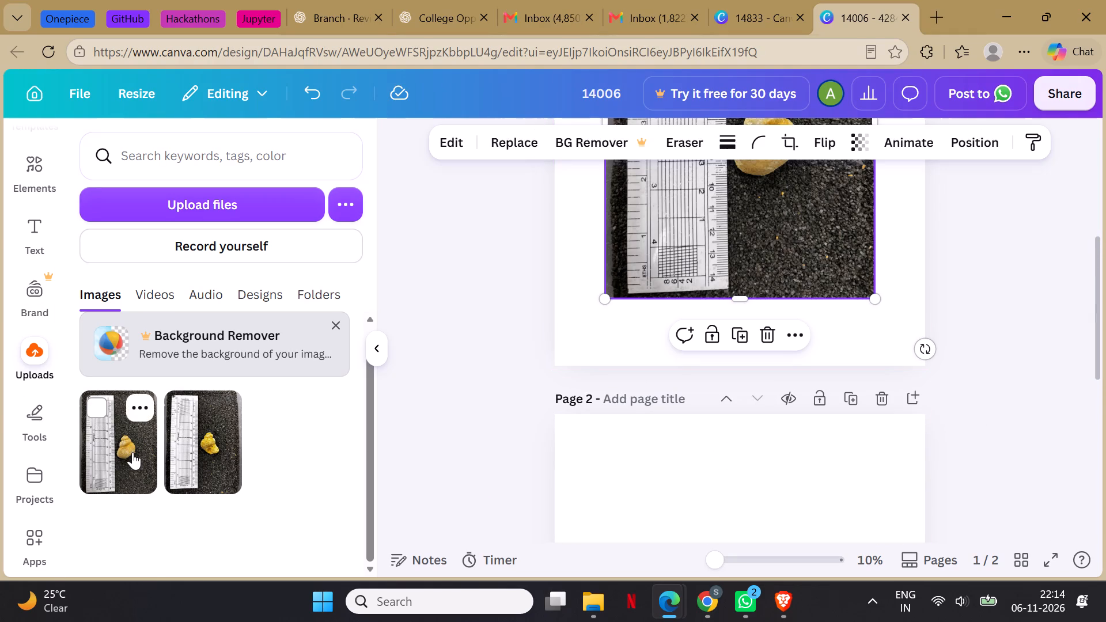
pyautogui.click(650, 497)
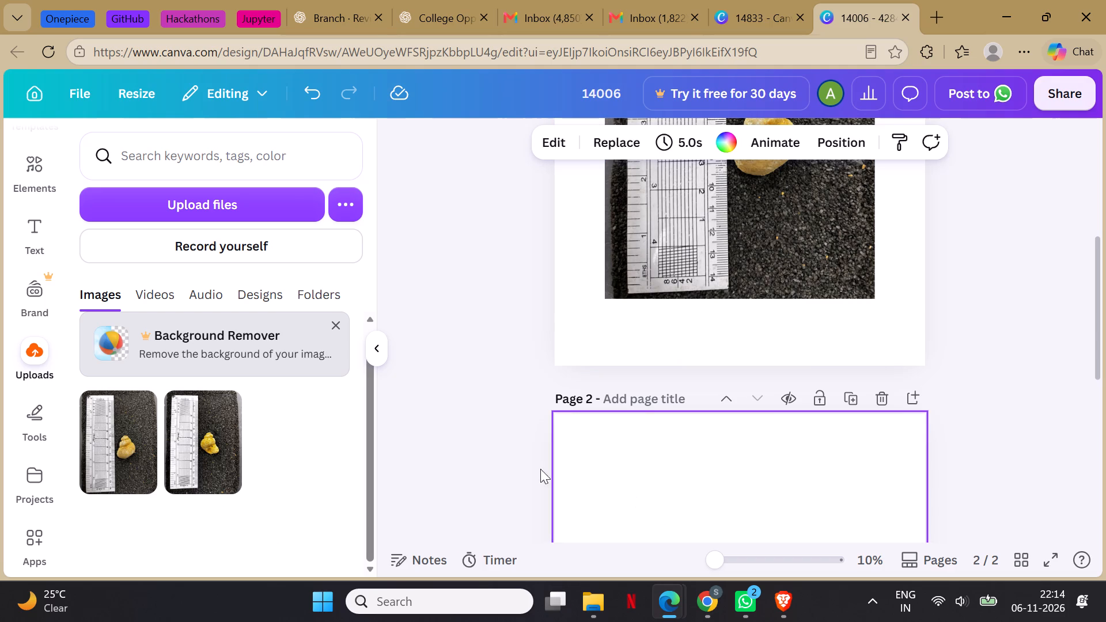
pyautogui.click(627, 481)
pyautogui.click(199, 443)
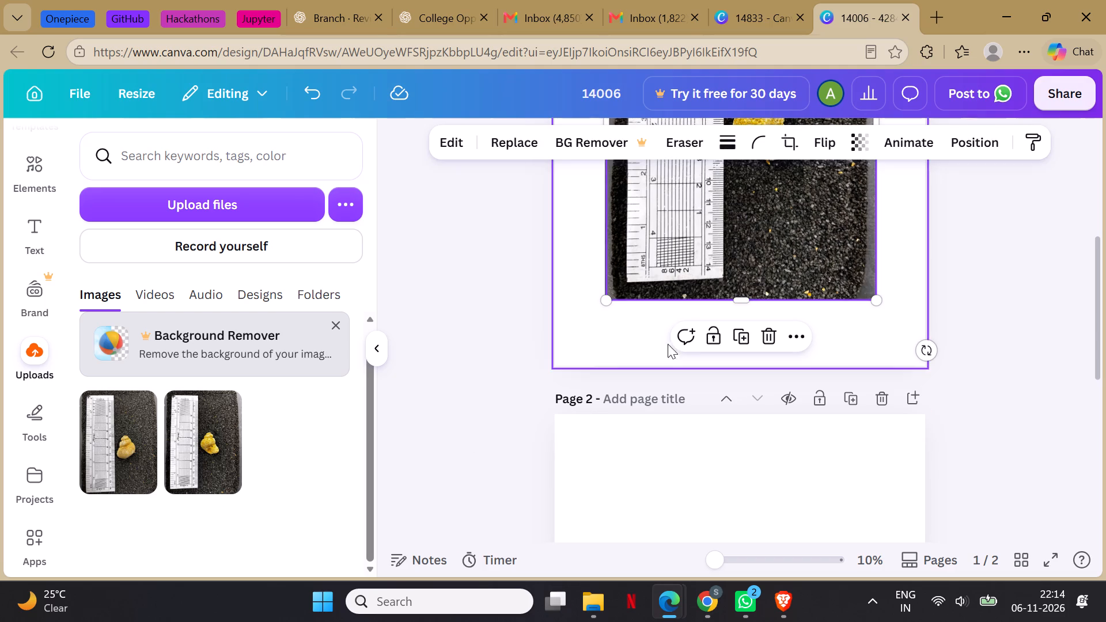
pyautogui.click(766, 344)
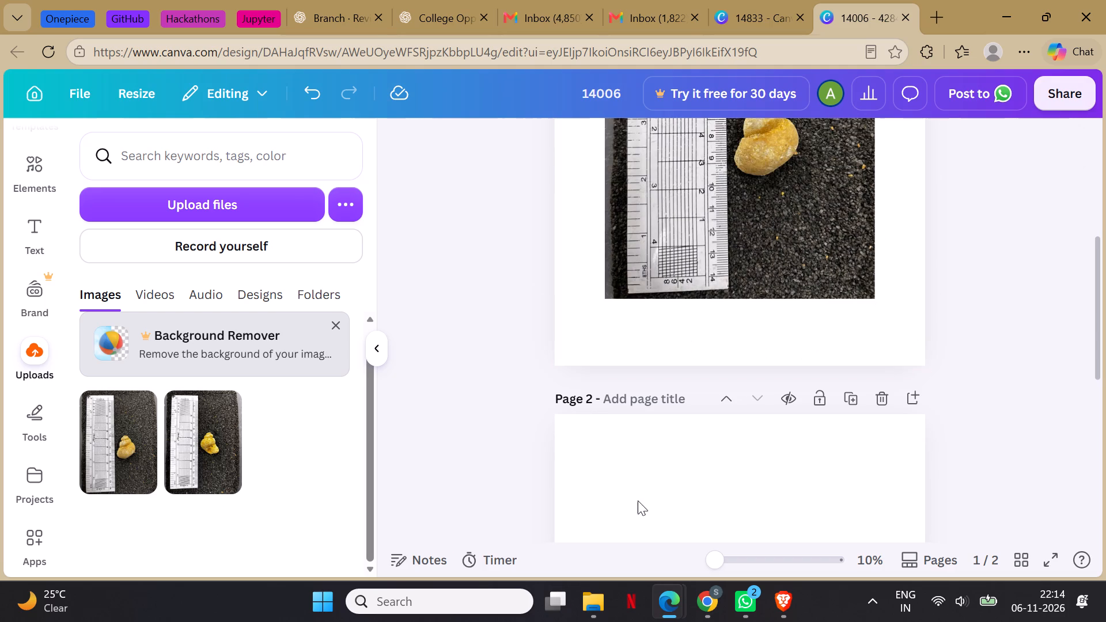
pyautogui.click(638, 500)
pyautogui.click(215, 465)
# Enlarge the page 1 shell photo from opposite corners until it fills the whole page.
pyautogui.scroll(-1, 714, 374)
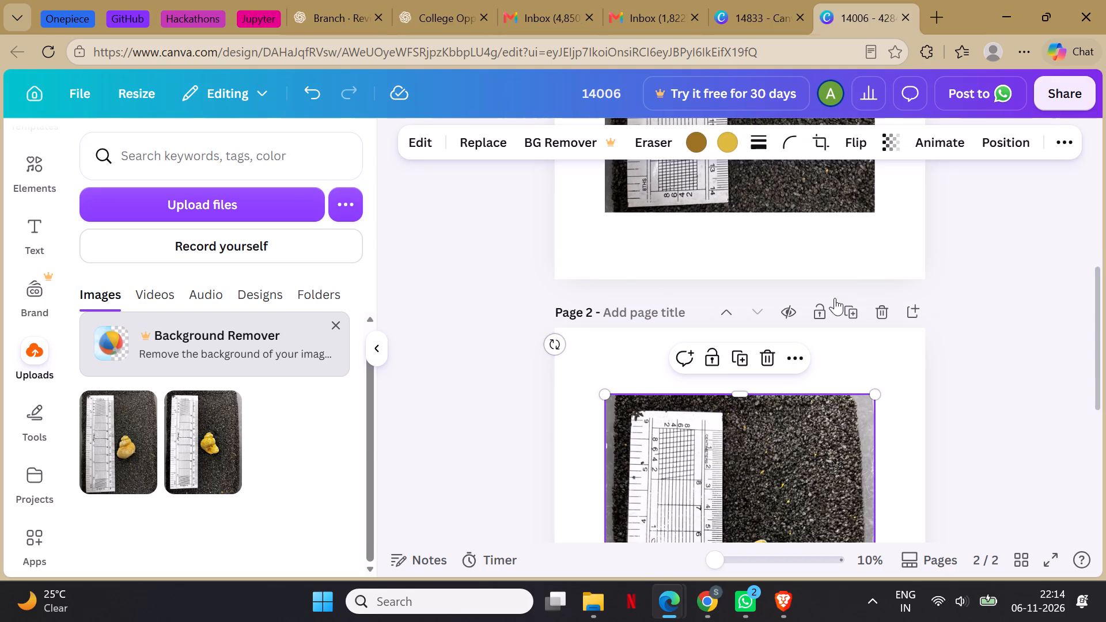
pyautogui.click(822, 200)
pyautogui.moveTo(876, 211); pyautogui.dragTo(890, 227)
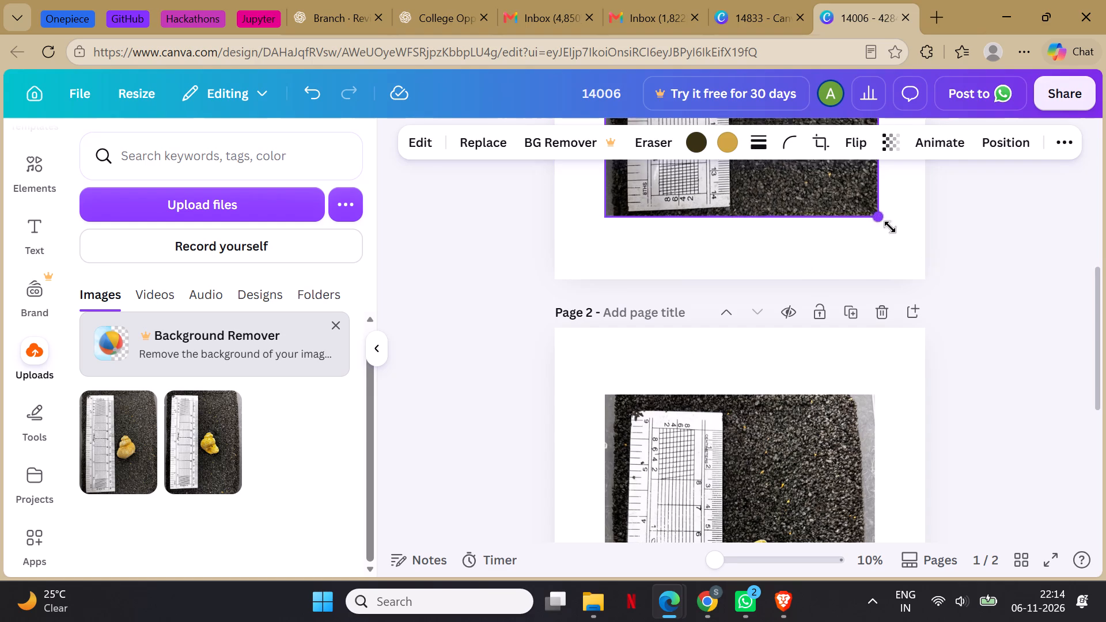
pyautogui.moveTo(890, 227); pyautogui.dragTo(922, 275)
pyautogui.scroll(3, 817, 254)
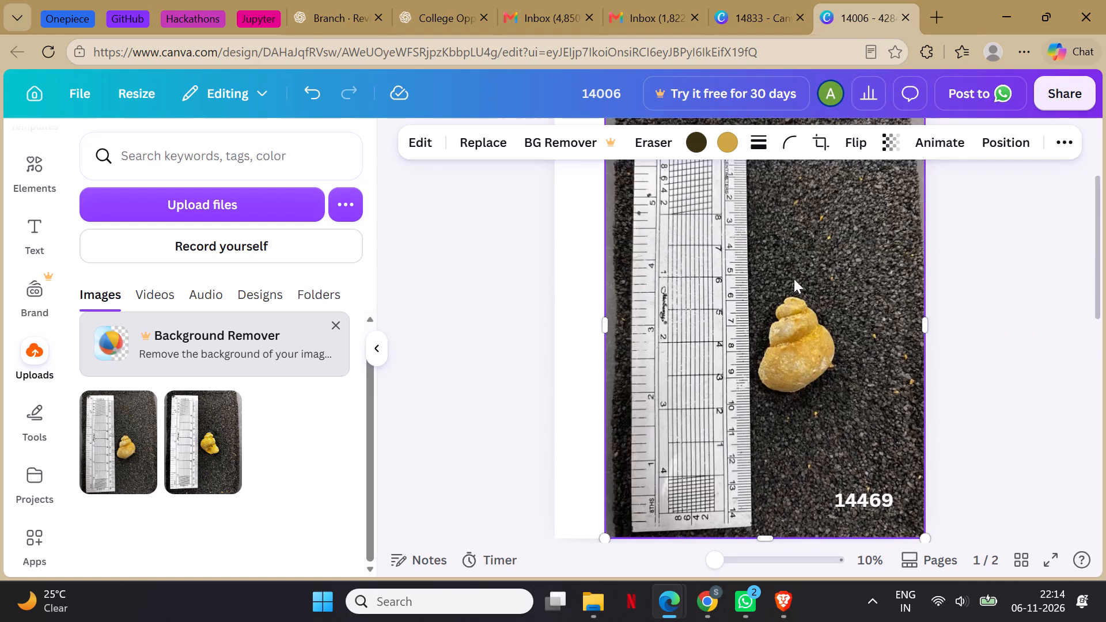
pyautogui.scroll(2, 778, 288)
pyautogui.moveTo(603, 261); pyautogui.dragTo(558, 200)
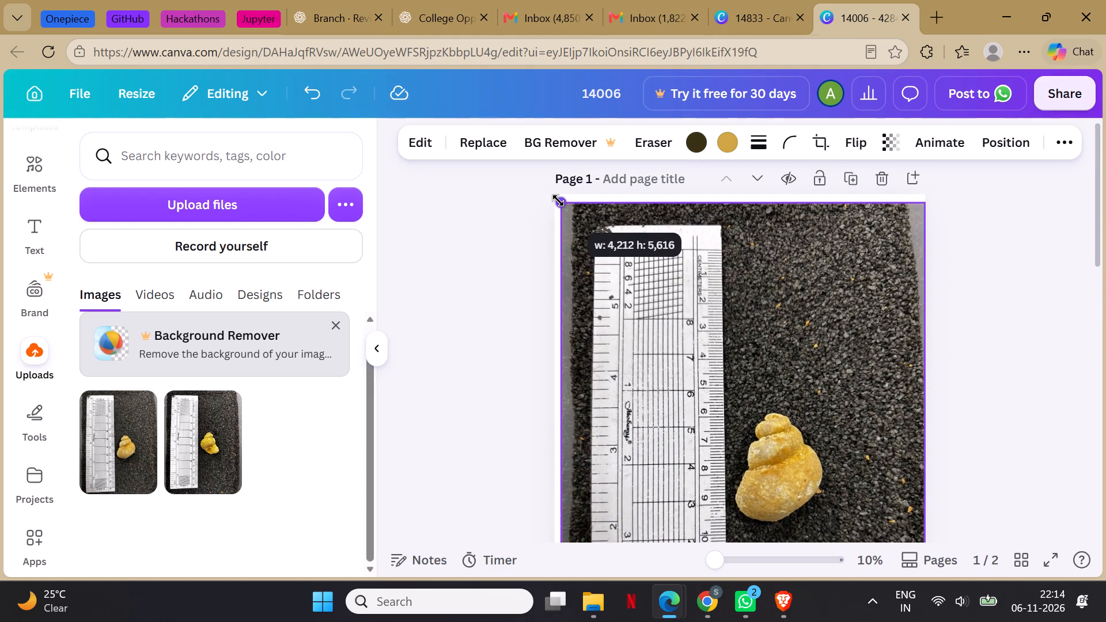
pyautogui.moveTo(558, 200); pyautogui.dragTo(556, 194)
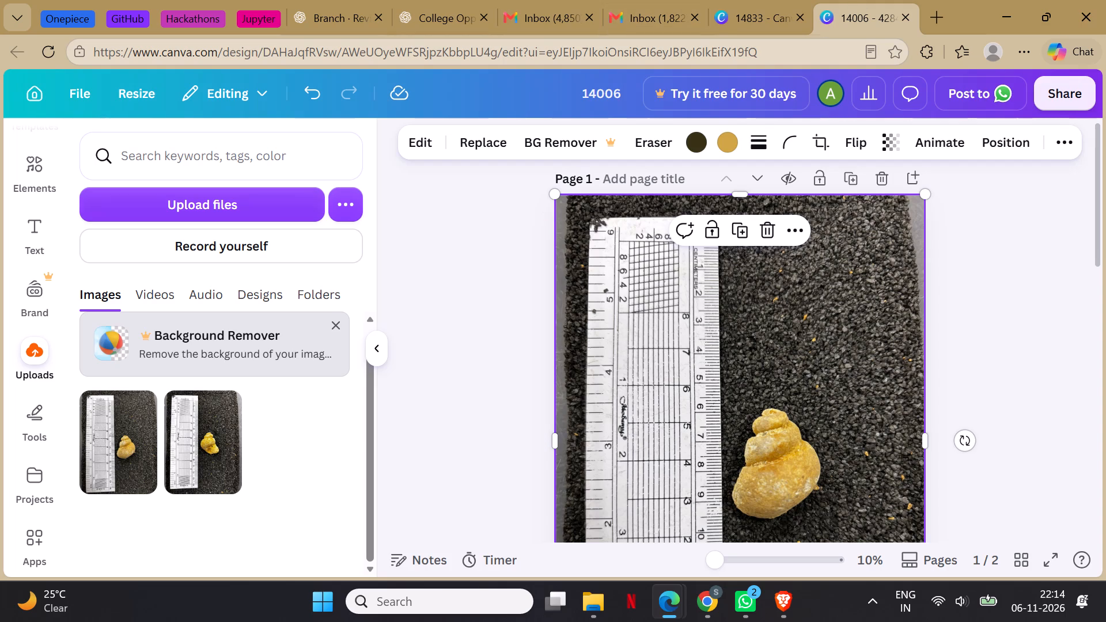
# Enlarge the page 2 shell photo from opposite corners until it fills the whole page.
pyautogui.scroll(-7, 706, 475)
pyautogui.scroll(-2, 777, 392)
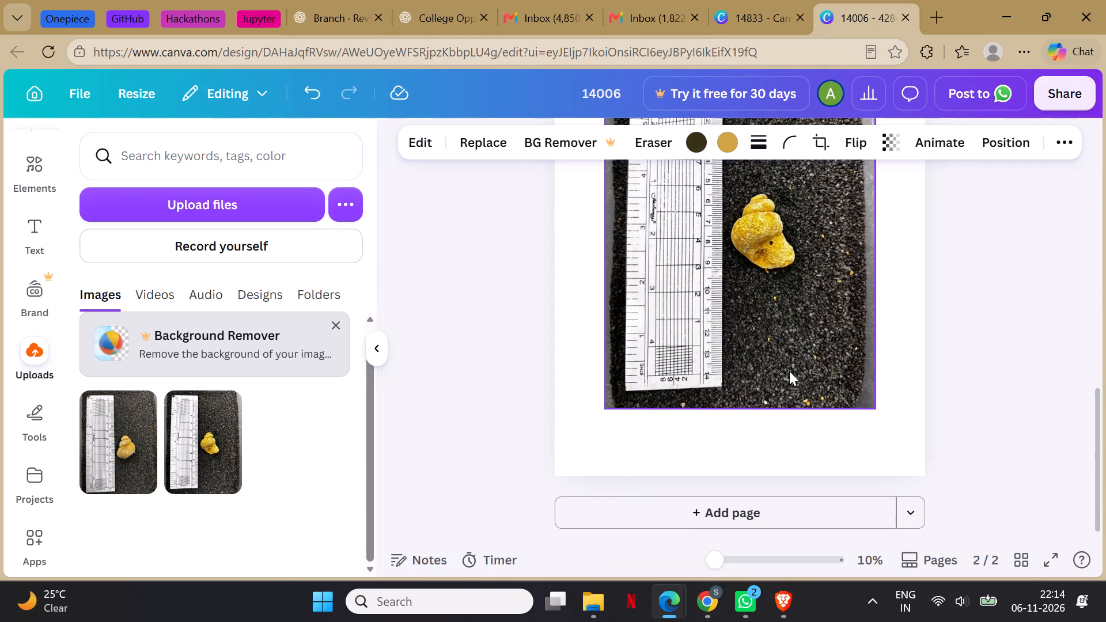
pyautogui.click(789, 371)
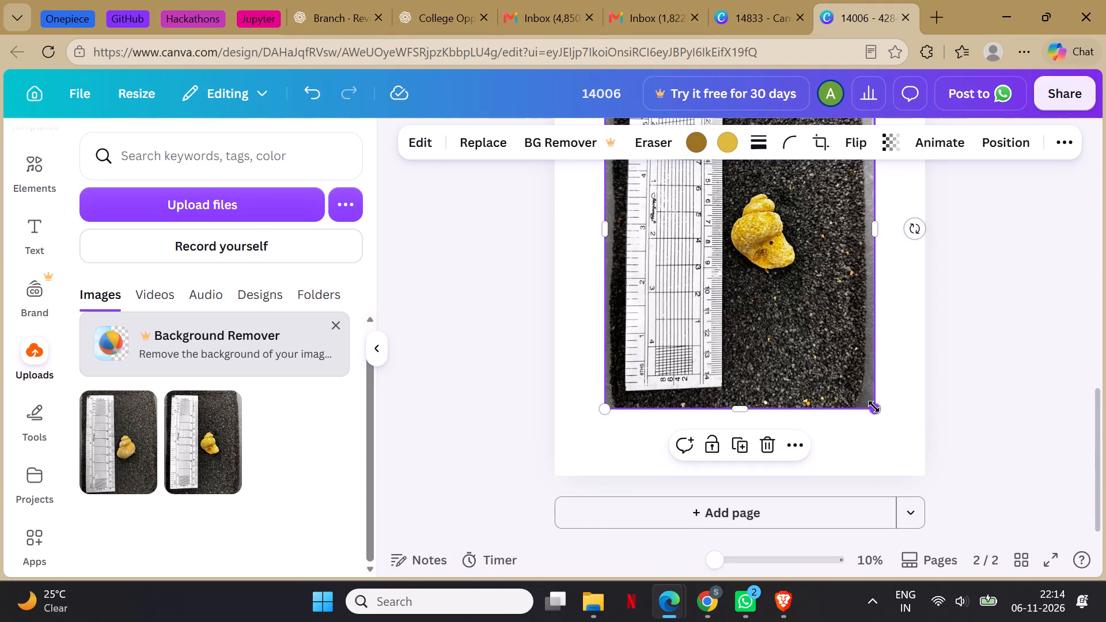
pyautogui.moveTo(874, 407); pyautogui.dragTo(925, 469)
pyautogui.scroll(3, 791, 410)
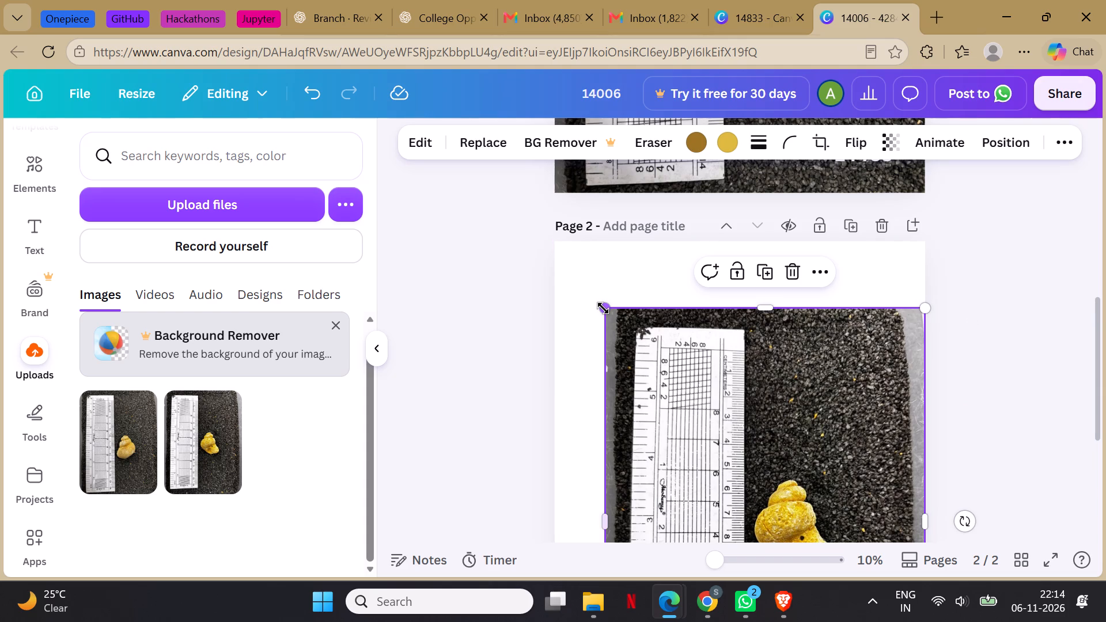
pyautogui.moveTo(604, 308); pyautogui.dragTo(560, 241)
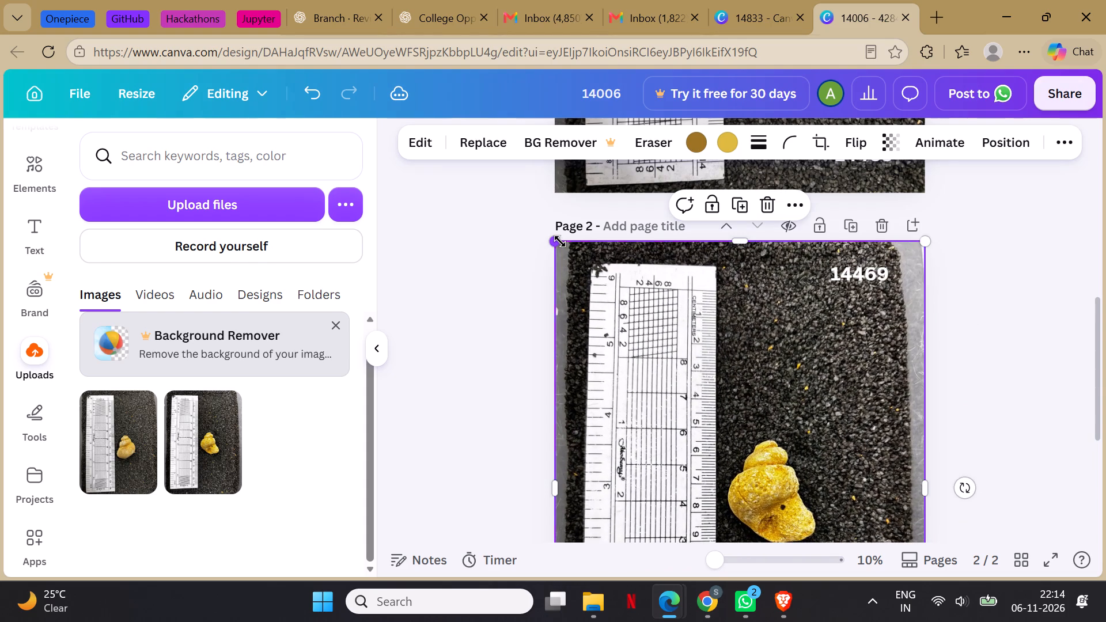
# Change the number label on page 2 to 14006.
pyautogui.scroll(1, 848, 303)
pyautogui.click(887, 362)
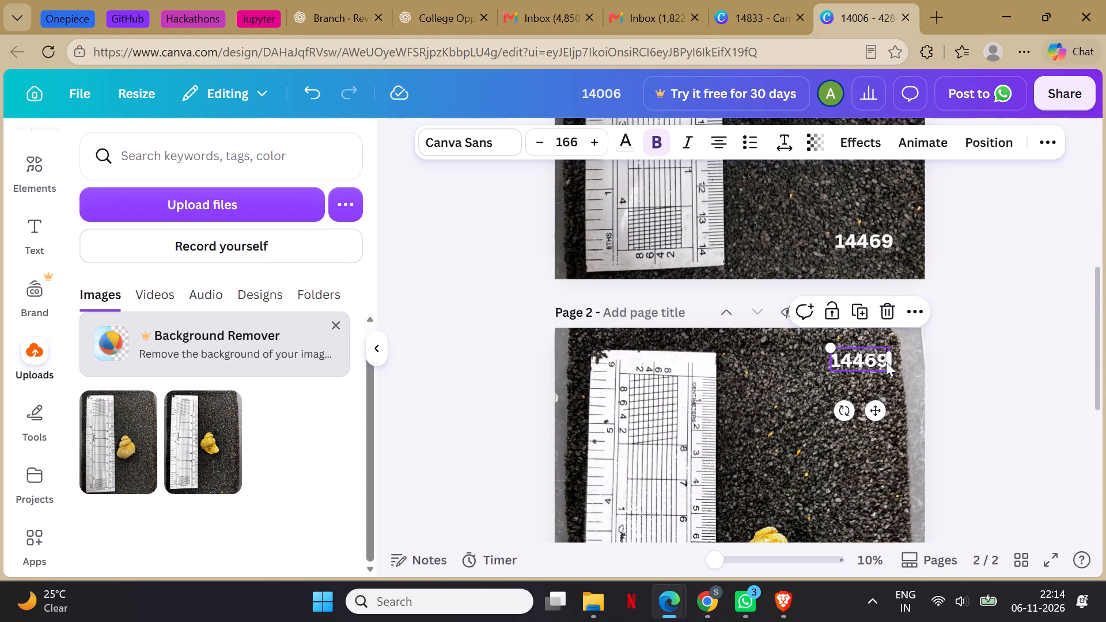
pyautogui.click(878, 359)
pyautogui.press('Right')
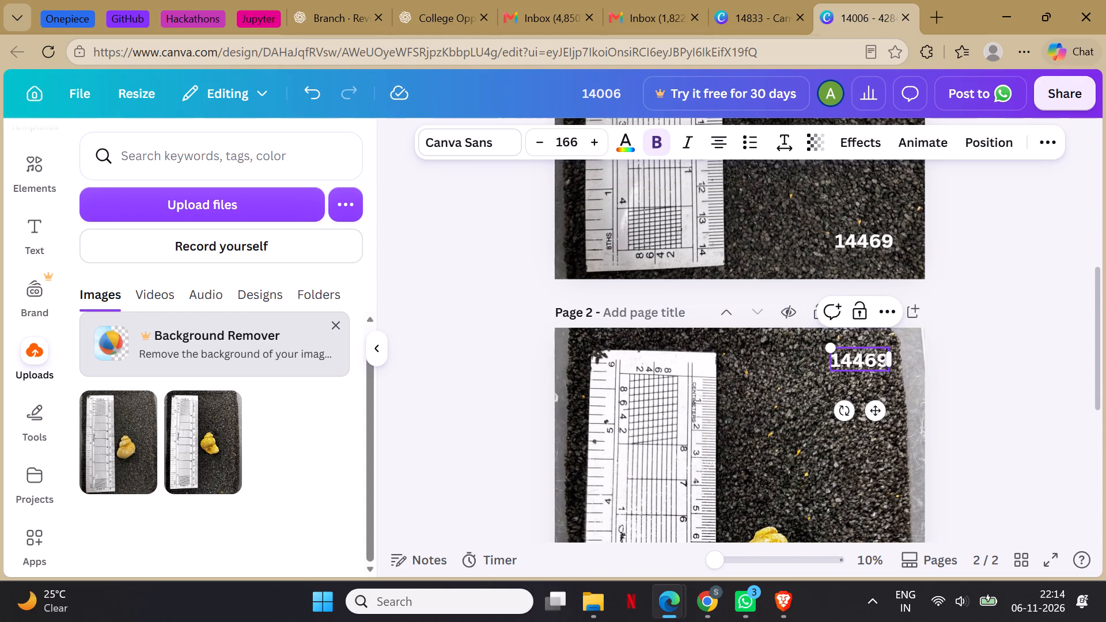
pyautogui.press('BackSpace')
pyautogui.press('BackSpace')
pyautogui.press('BackSpace')
pyautogui.write('006')
# Change the number label on page 1 to 14006.
pyautogui.click(869, 250)
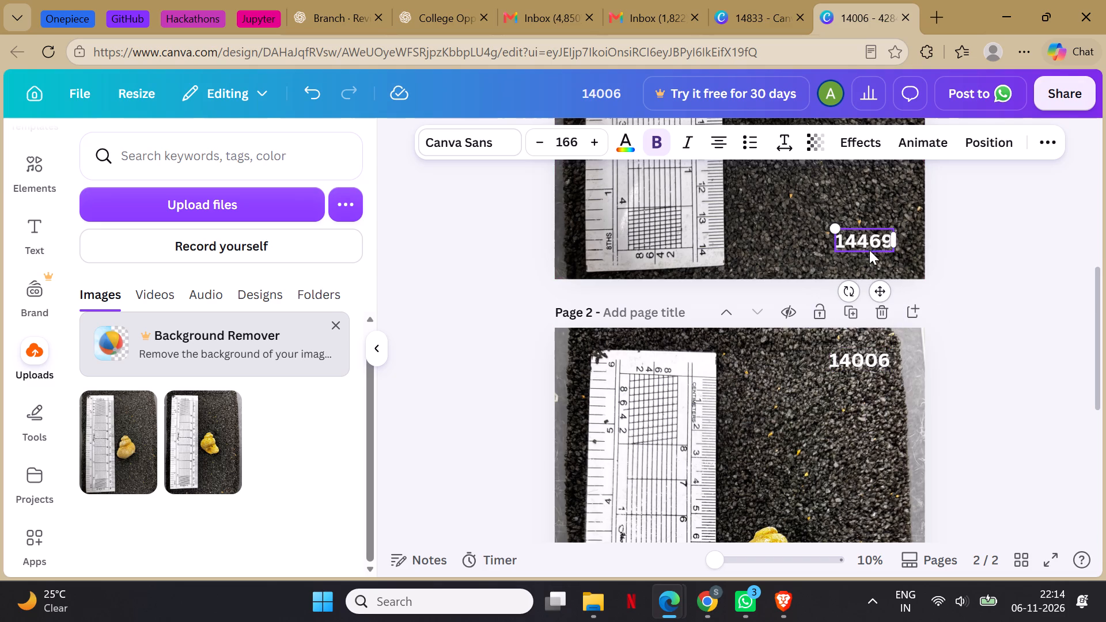
pyautogui.click(881, 241)
pyautogui.press('Right')
pyautogui.press('BackSpace')
pyautogui.press('BackSpace')
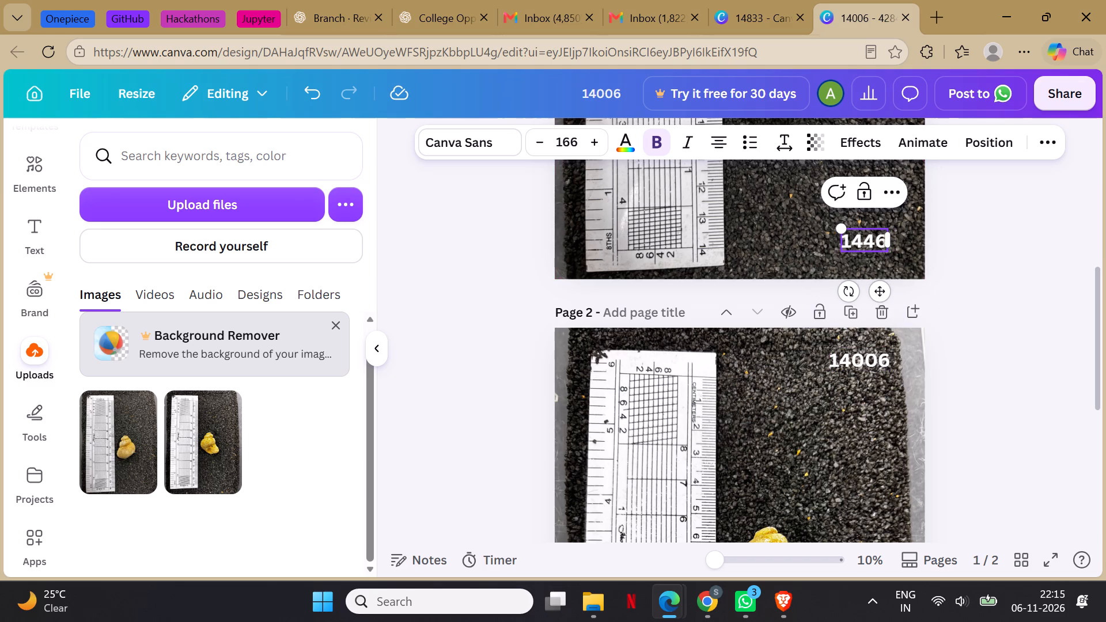
pyautogui.press('BackSpace')
pyautogui.write('006')
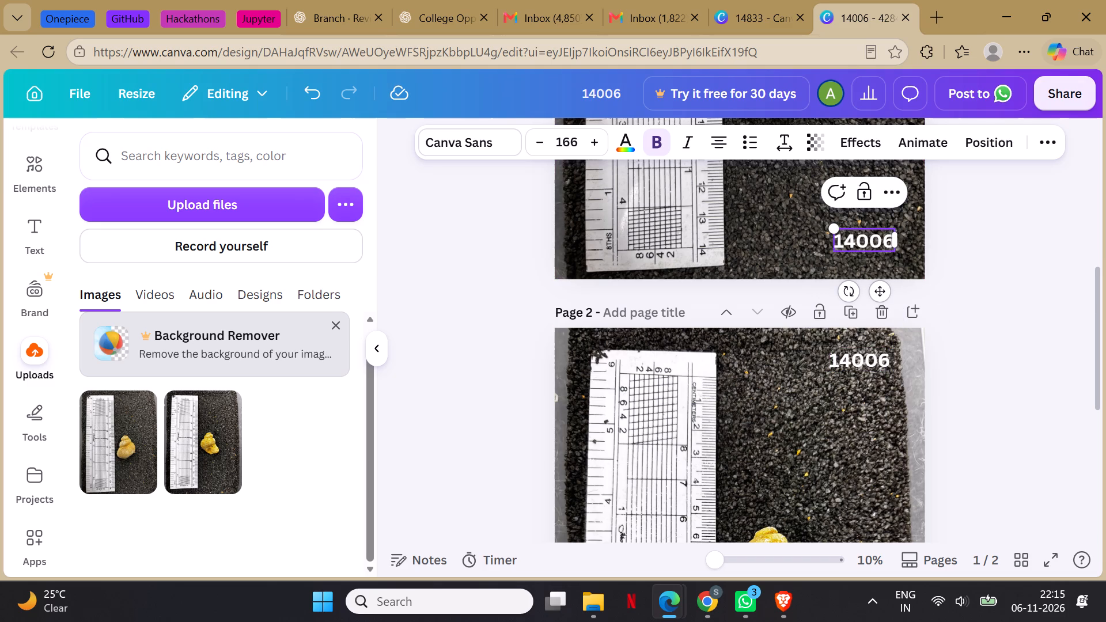
pyautogui.click(985, 272)
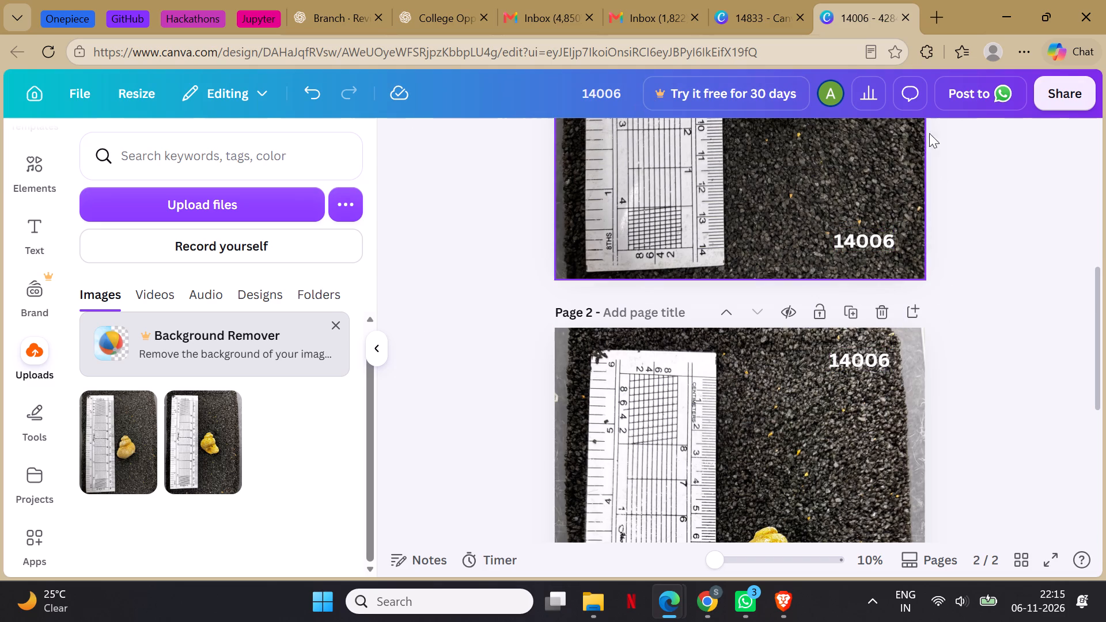
# Download all pages of the 14006 design as PNG.
pyautogui.click(1054, 88)
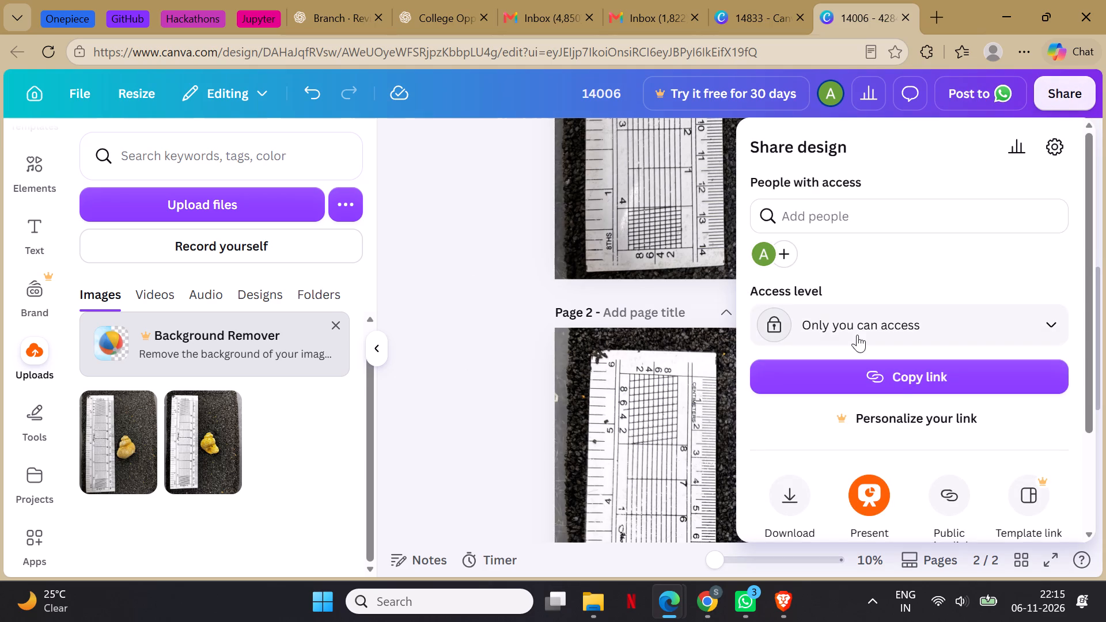
pyautogui.click(802, 491)
pyautogui.scroll(-6, 806, 415)
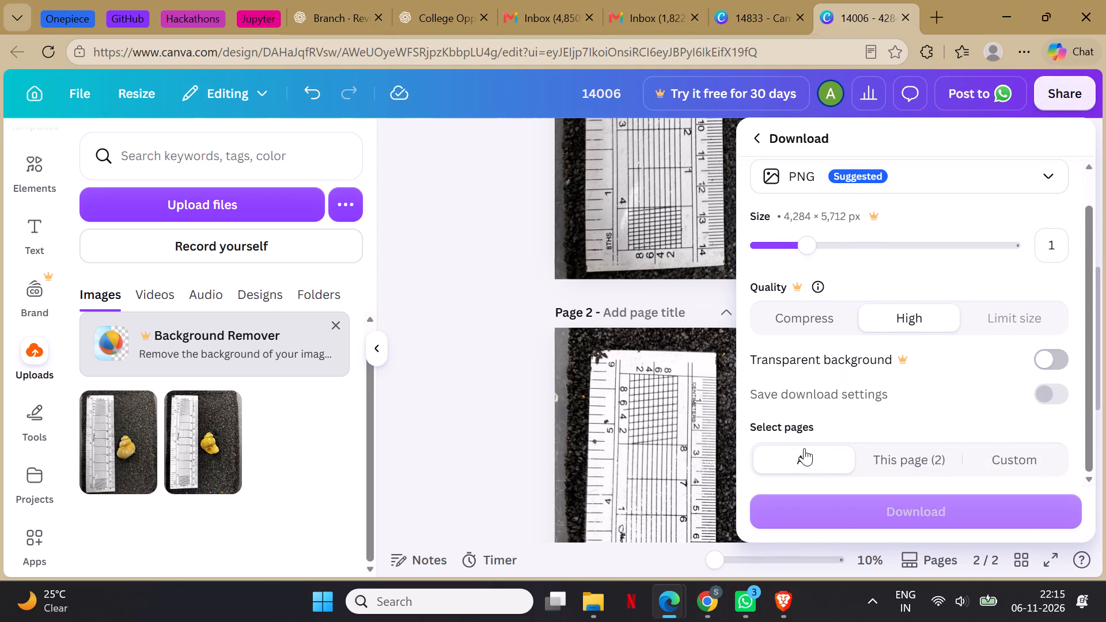
pyautogui.click(808, 461)
pyautogui.click(900, 510)
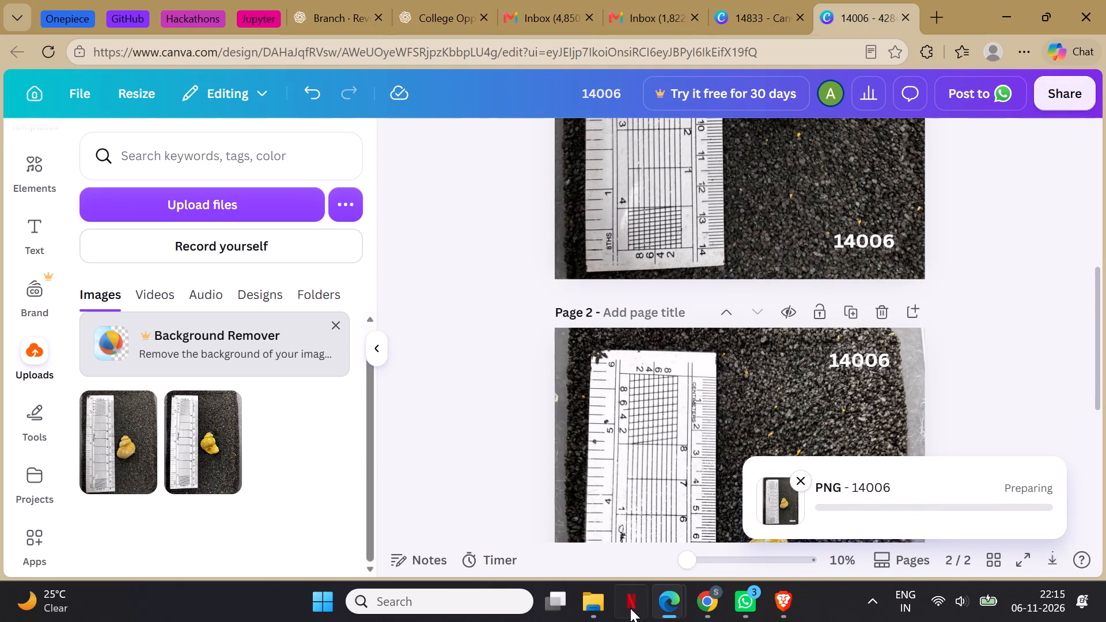
# Switch to File Explorer and move the 14006 folder from Downloads to Documents.
pyautogui.click(581, 616)
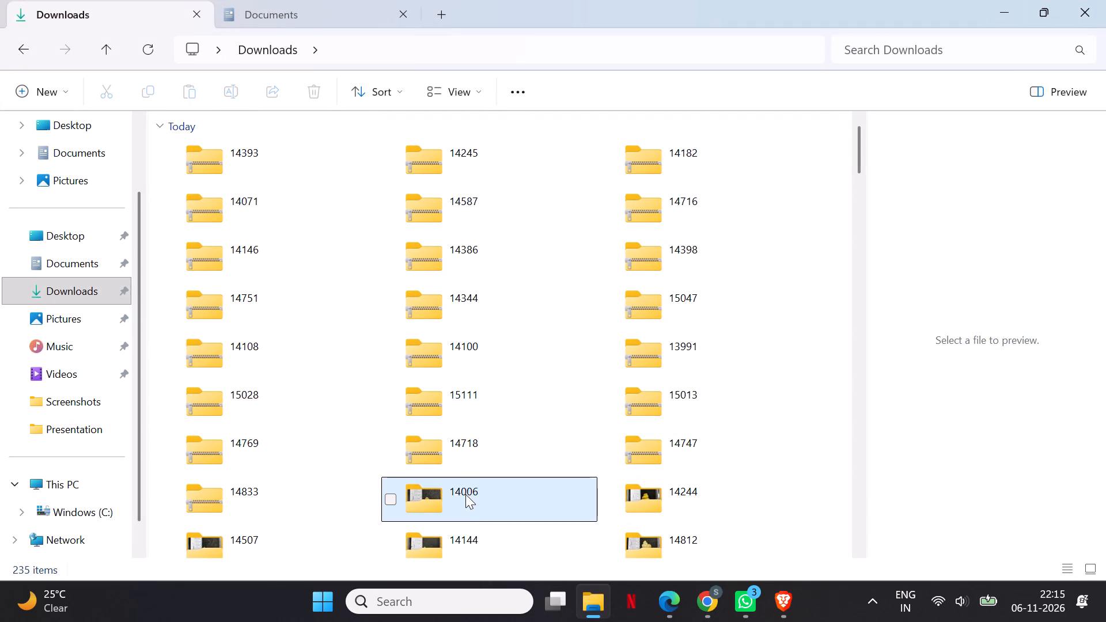
pyautogui.click(465, 495)
pyautogui.hotkey('ctrl', 'x')
pyautogui.click(310, 3)
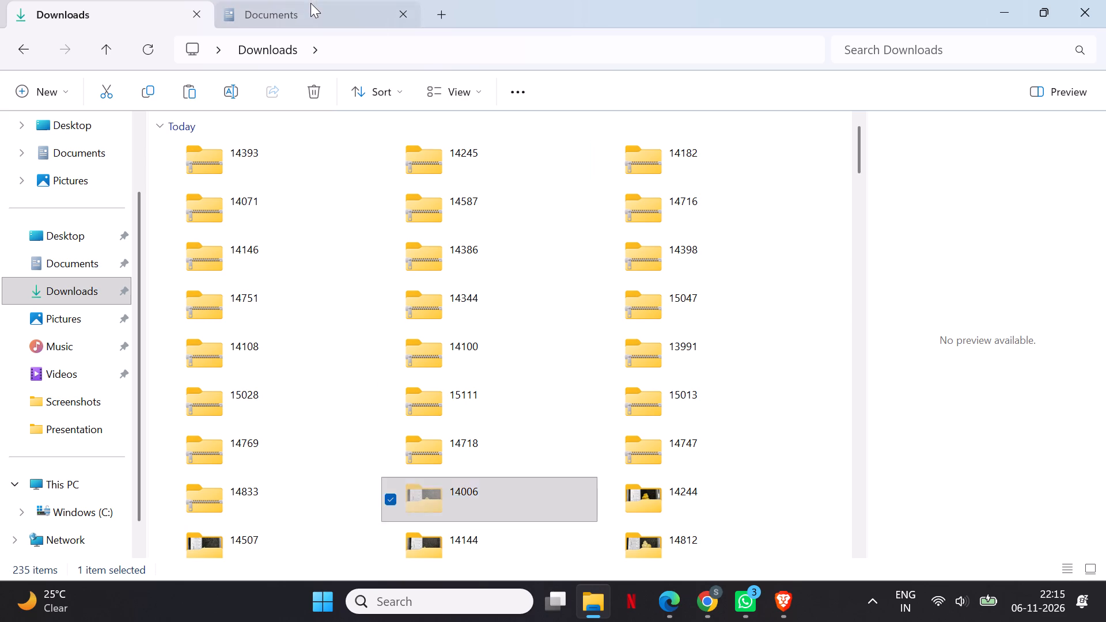
pyautogui.hotkey('ctrl', 'v')
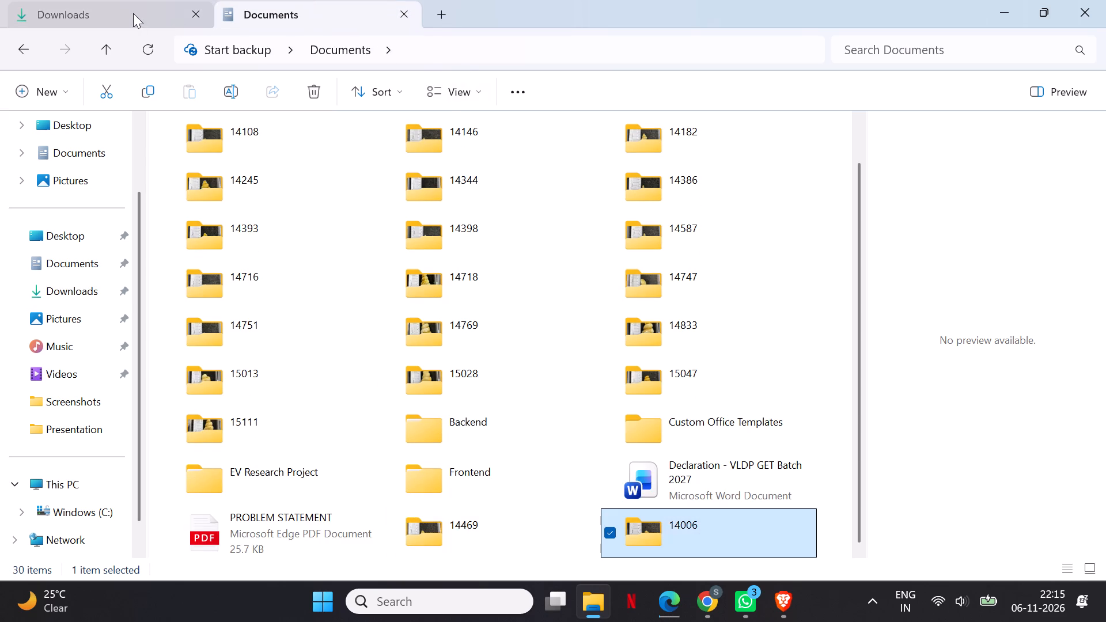
# Check the 14244 folder in Downloads and return to the Canva design.
pyautogui.click(133, 13)
pyautogui.click(471, 500)
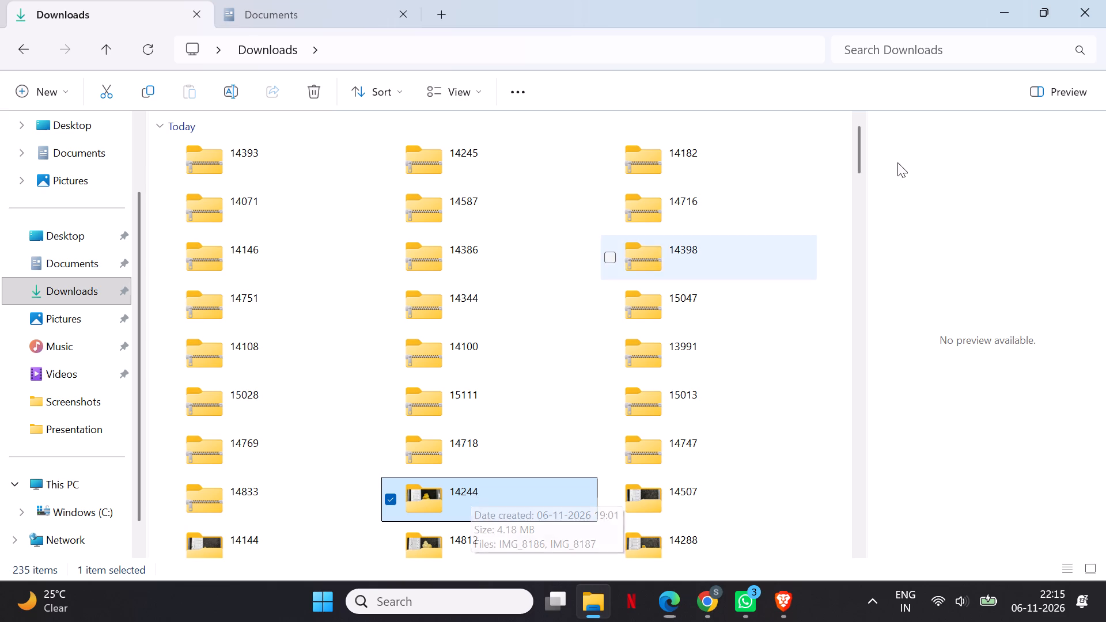
pyautogui.click(987, 12)
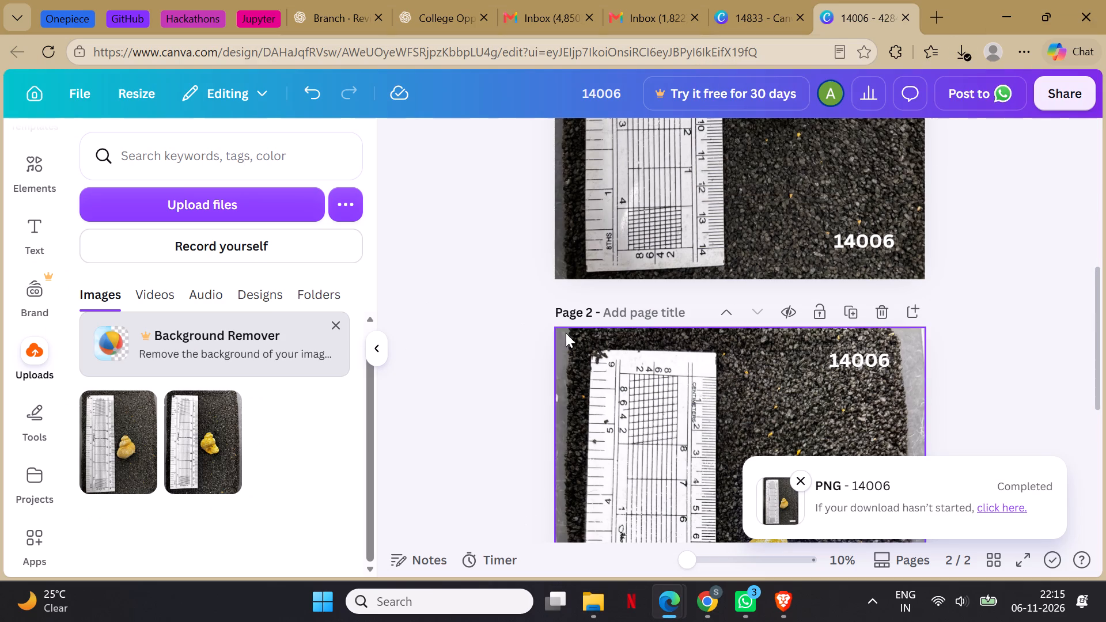
# Delete the 14006 shell photos from page 1 and page 2, keeping the number labels.
pyautogui.click(781, 206)
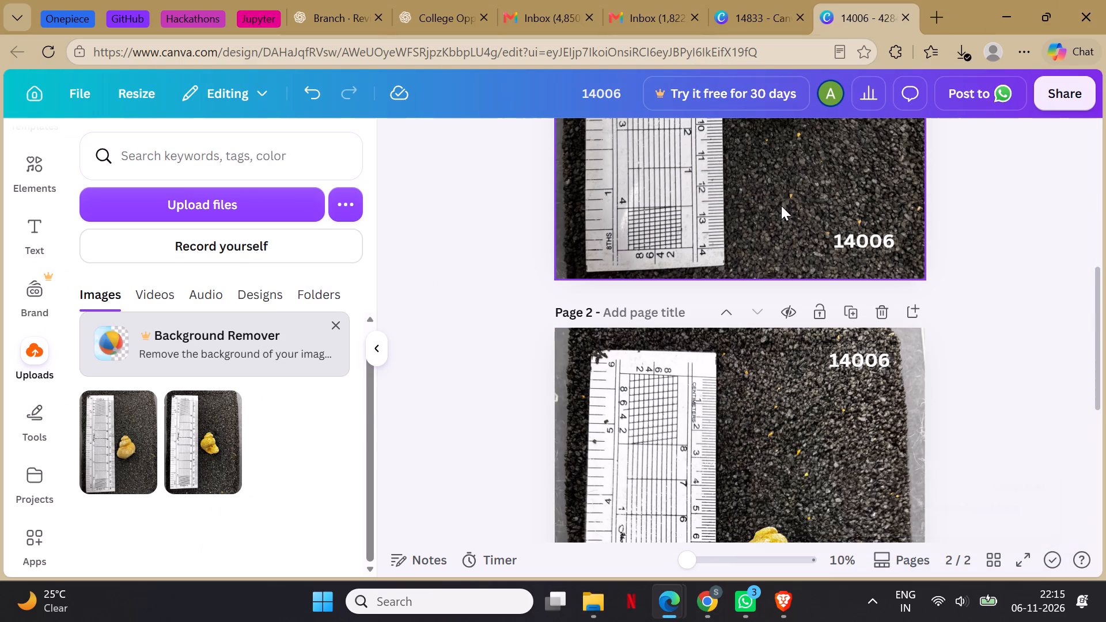
pyautogui.click(767, 318)
pyautogui.click(770, 393)
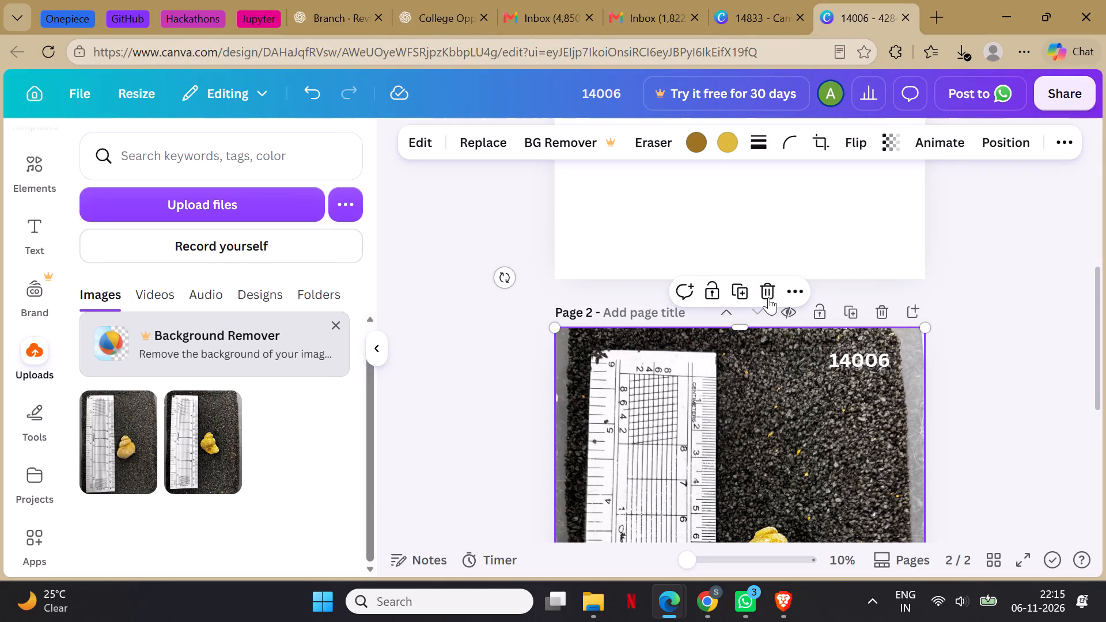
pyautogui.click(769, 294)
# Upload IMG_8186 and IMG_8187 from the 14244 folder in Downloads.
pyautogui.click(217, 195)
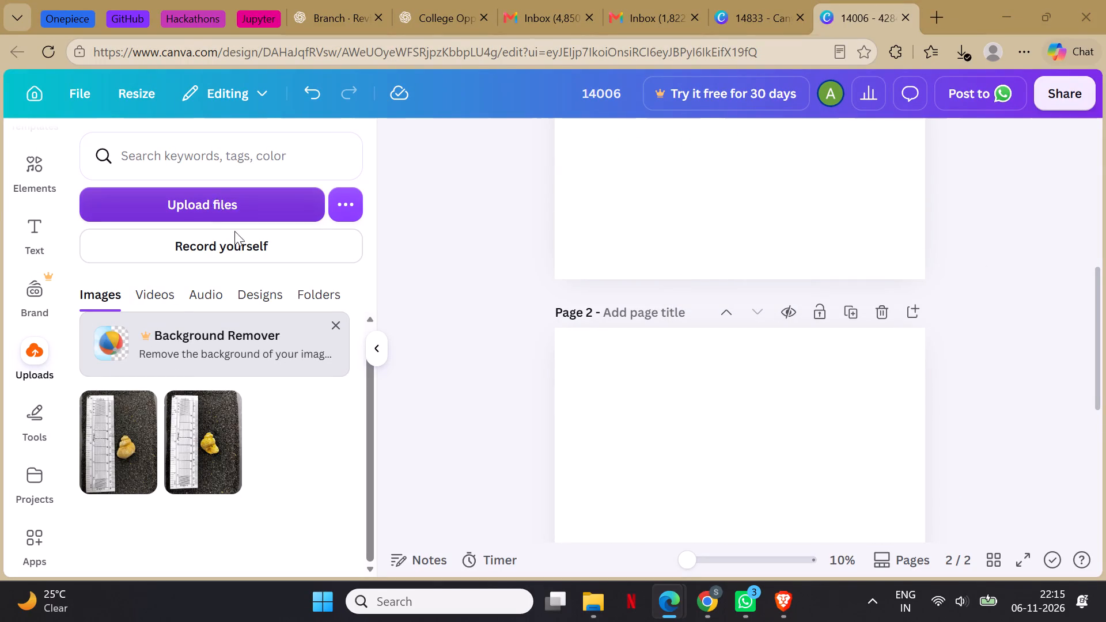
pyautogui.scroll(-8, 272, 264)
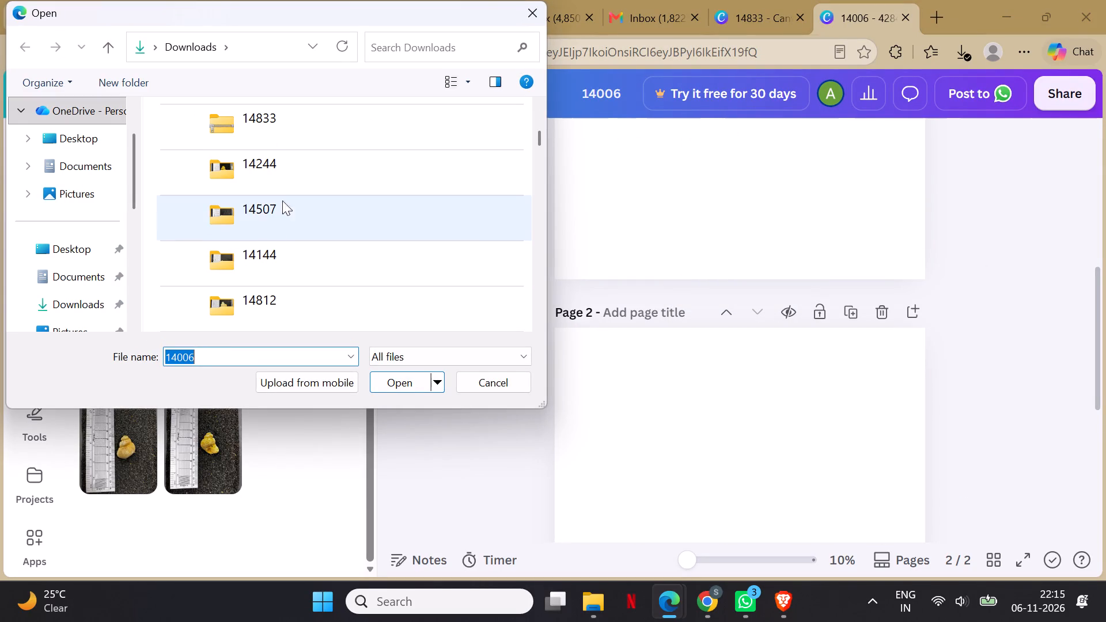
pyautogui.doubleClick(285, 172)
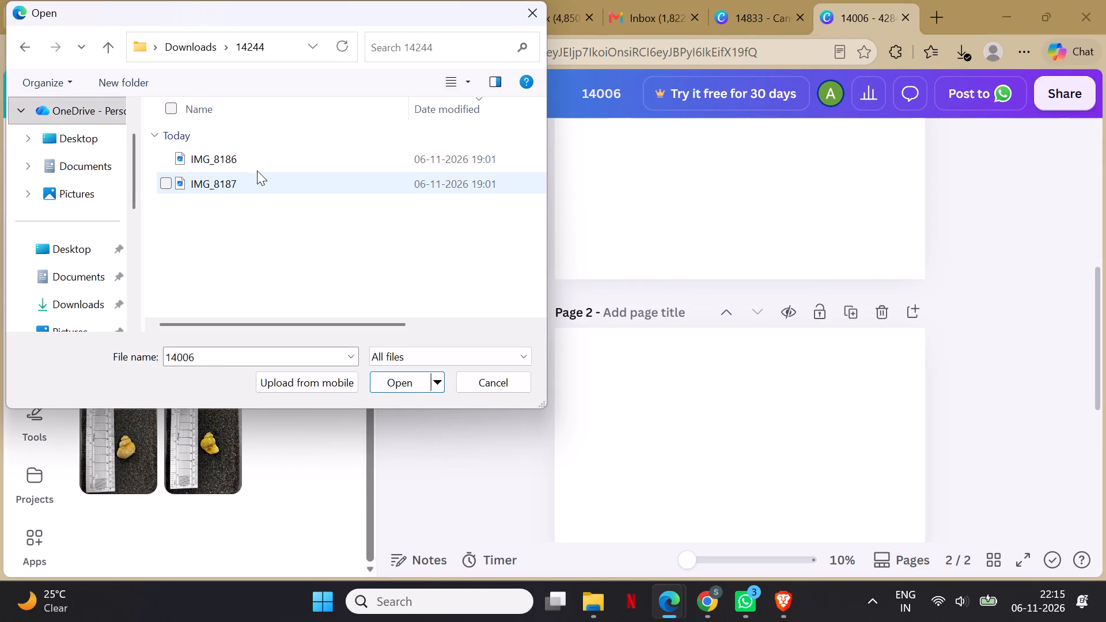
pyautogui.moveTo(243, 217); pyautogui.dragTo(277, 167)
pyautogui.click(404, 388)
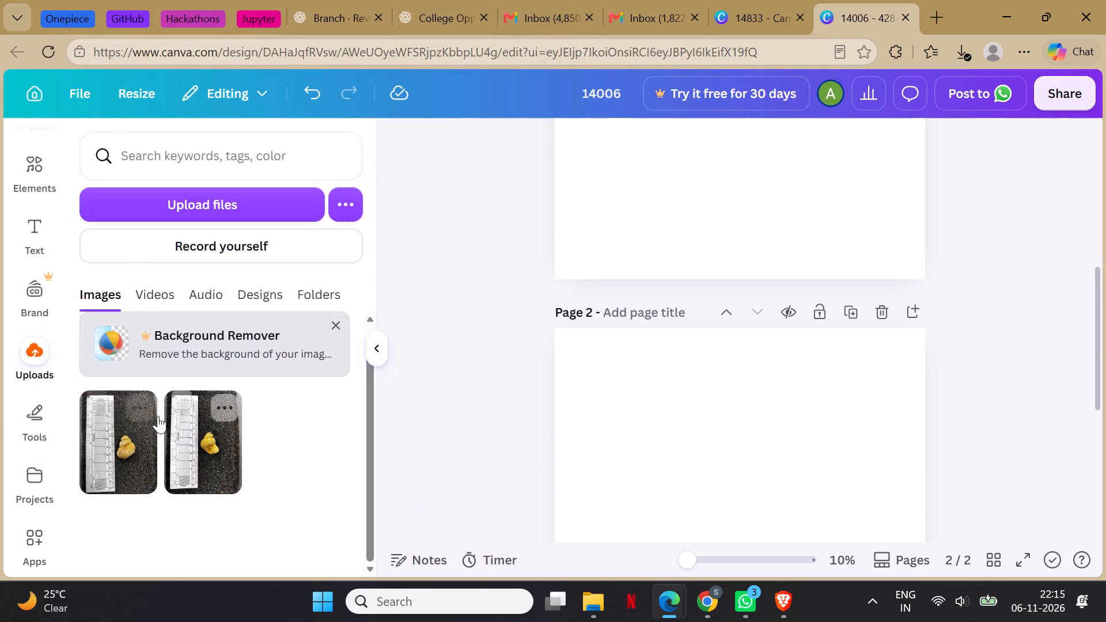
# Move the two old 14006 shell photos in the uploads to Trash.
pyautogui.scroll(-2, 215, 420)
pyautogui.click(298, 324)
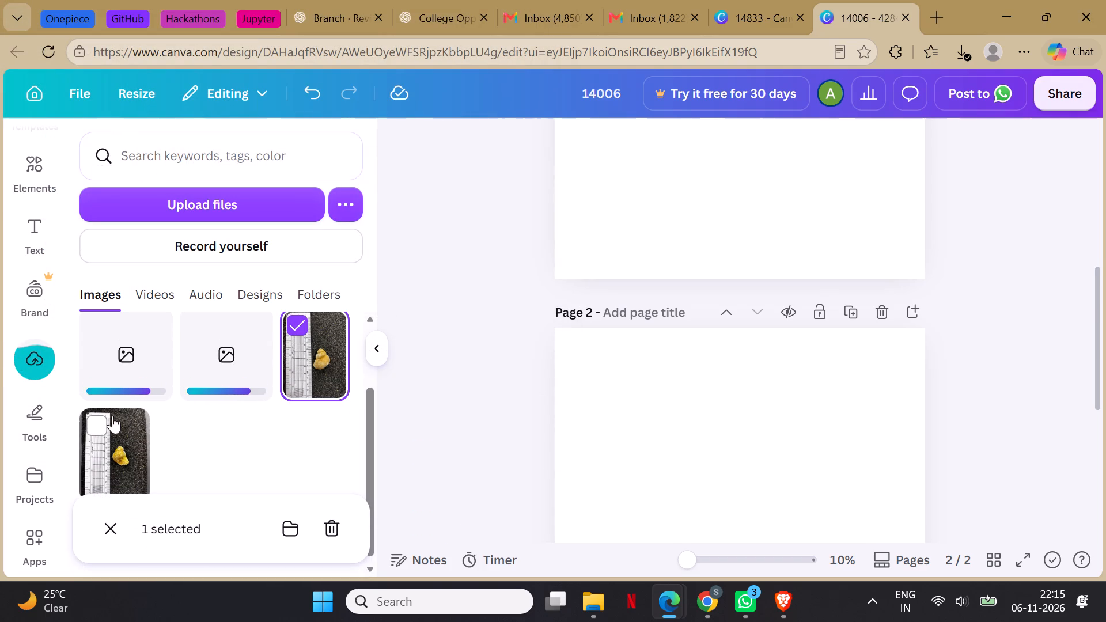
pyautogui.click(101, 419)
pyautogui.click(343, 534)
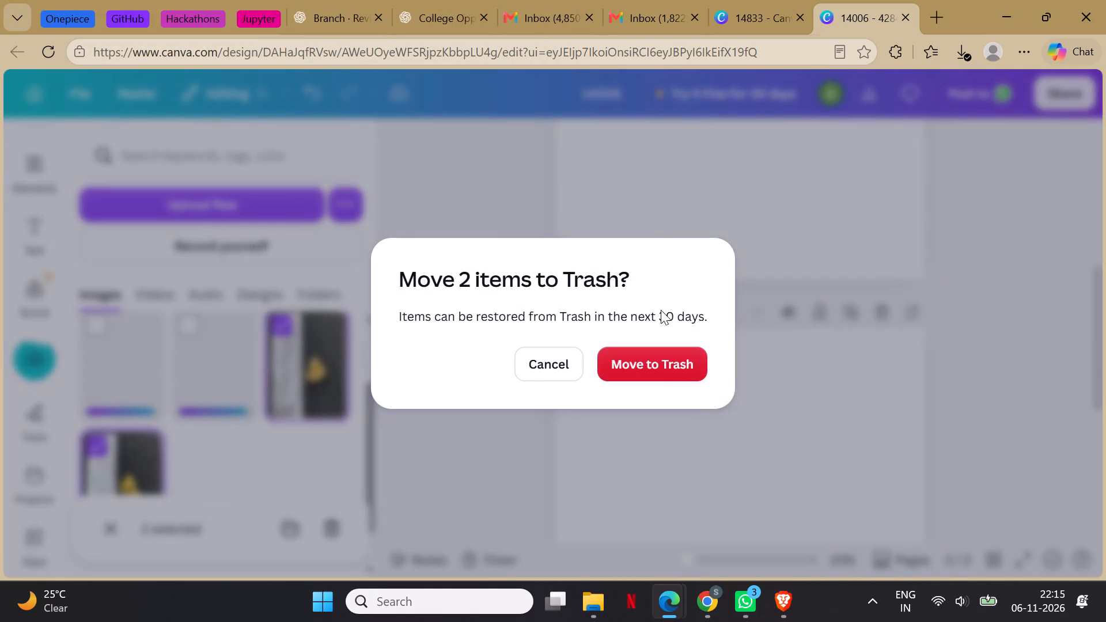
pyautogui.click(659, 370)
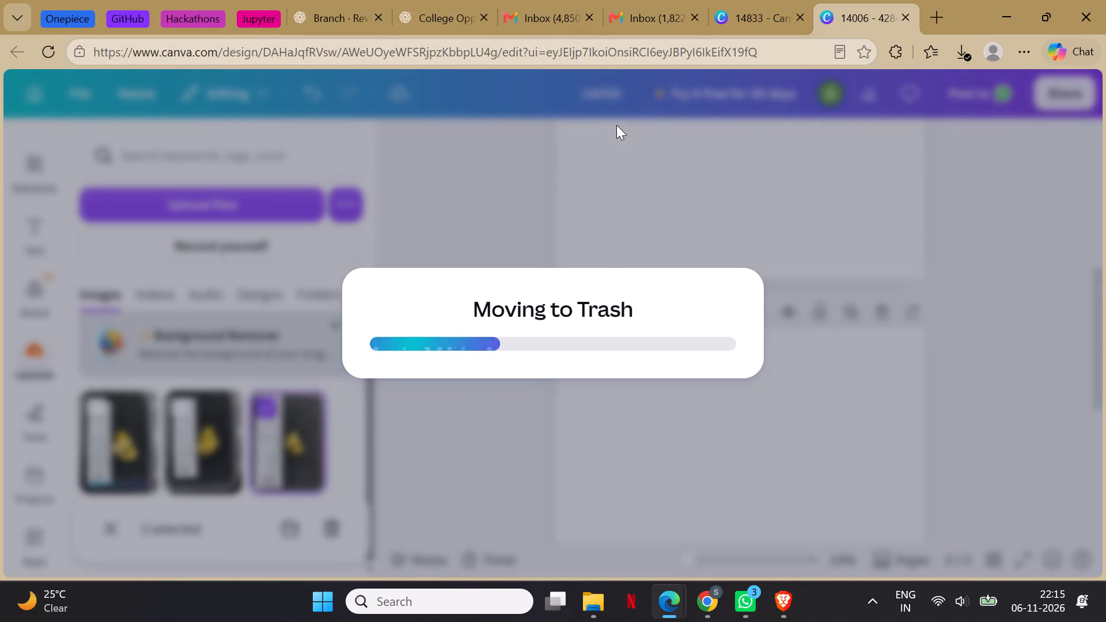
# Rename the design as 14244.
pyautogui.click(620, 92)
pyautogui.press('BackSpace')
pyautogui.press('BackSpace')
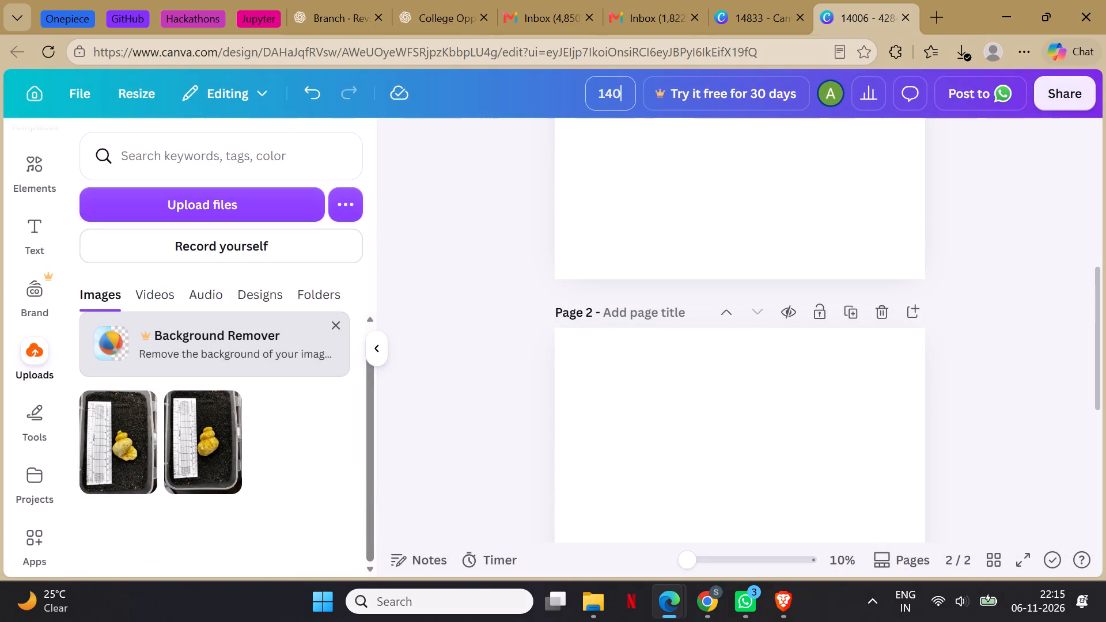
pyautogui.press('BackSpace')
pyautogui.write('244')
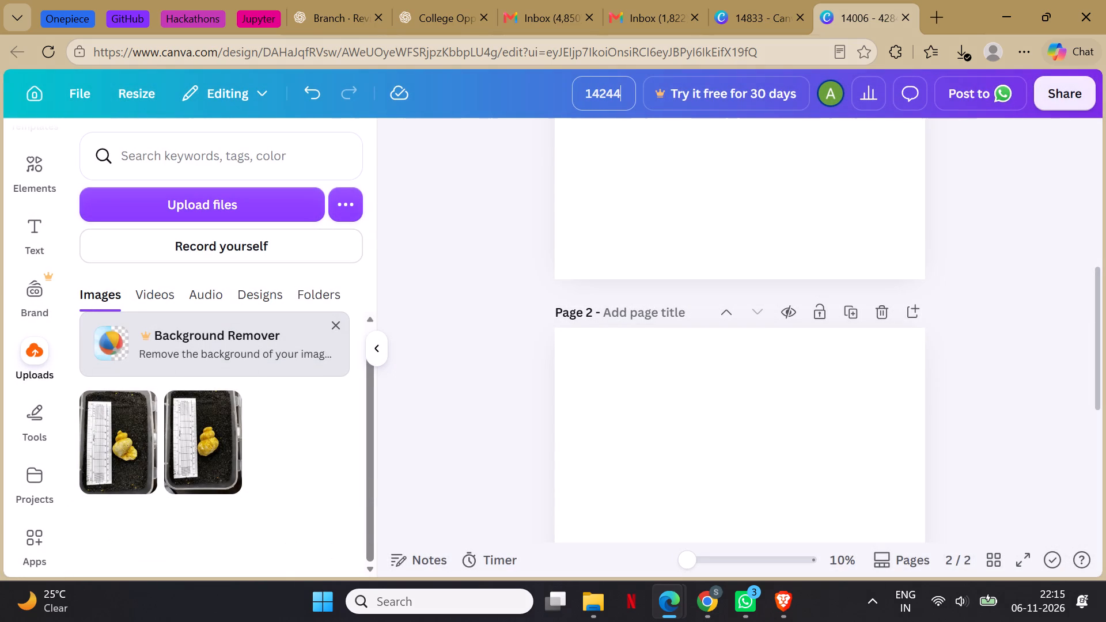
pyautogui.press('Return')
# Place the second uploaded 14244 shell photo on page 1 and the first one on page 2.
pyautogui.click(700, 238)
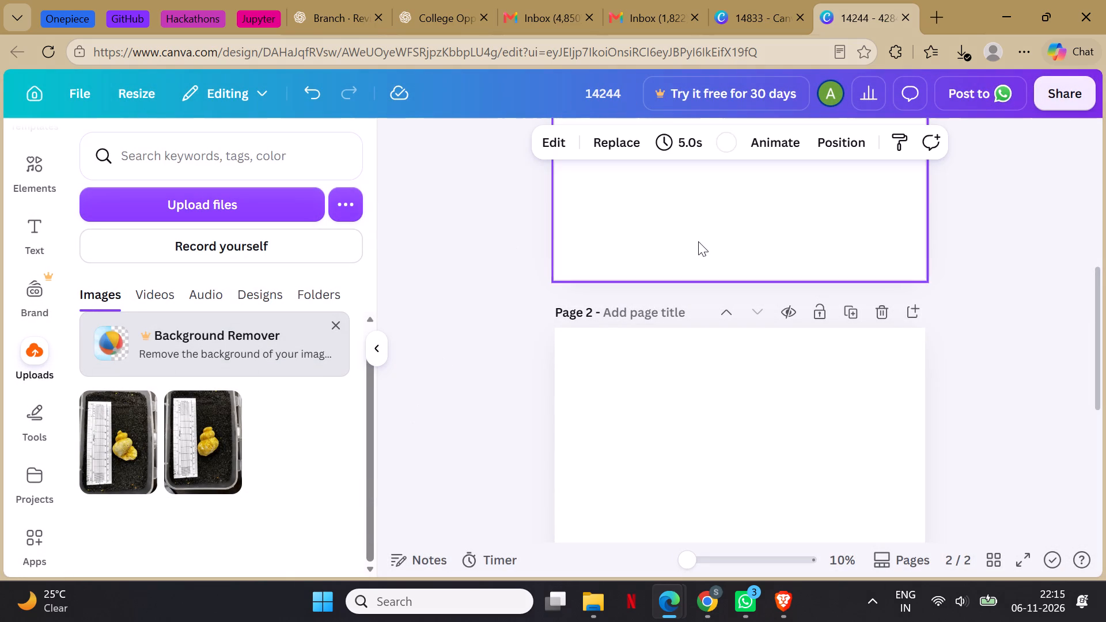
pyautogui.click(188, 451)
pyautogui.doubleClick(709, 477)
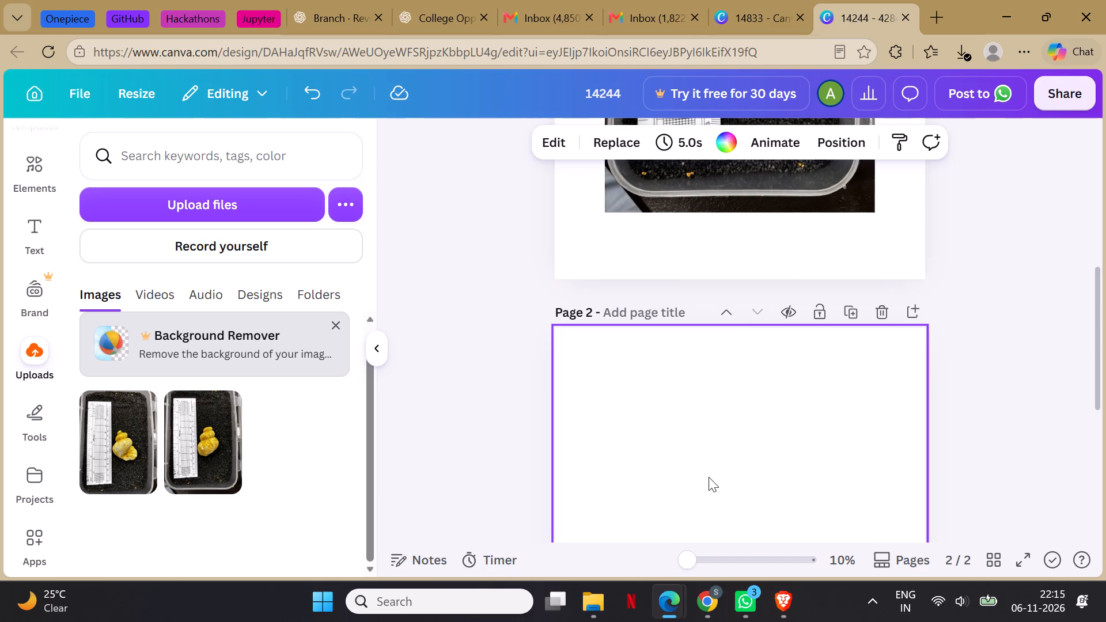
pyautogui.click(125, 448)
# Enlarge the shell photo on page 2 from its corners to fill the page.
pyautogui.scroll(2, 673, 487)
pyautogui.scroll(-2, 673, 487)
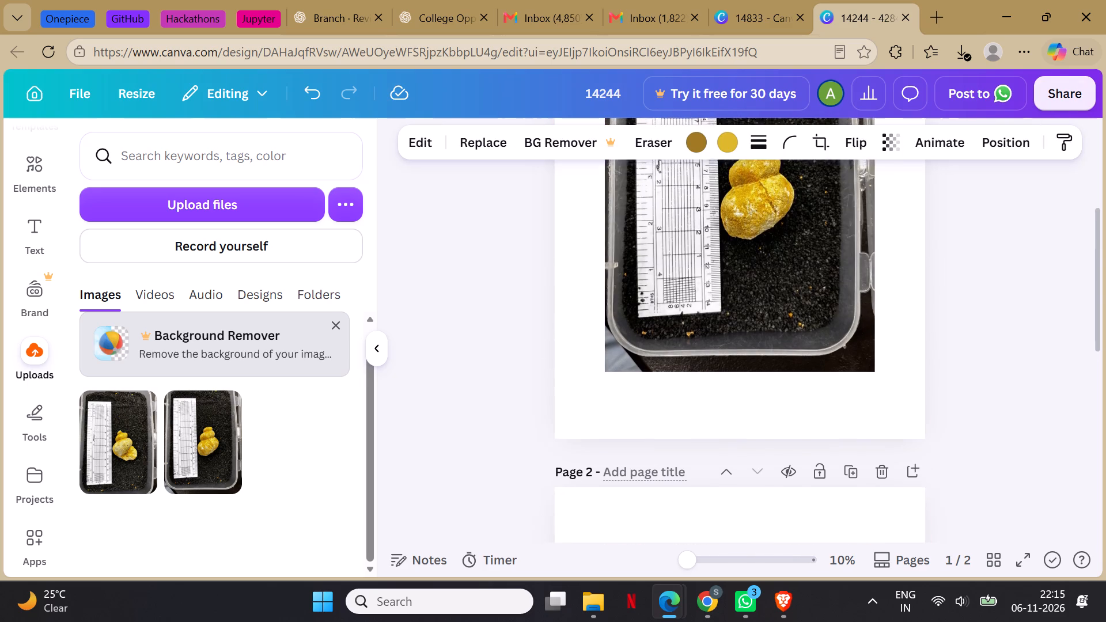
pyautogui.scroll(-5, 673, 487)
pyautogui.moveTo(876, 412); pyautogui.dragTo(912, 488)
pyautogui.scroll(3, 833, 420)
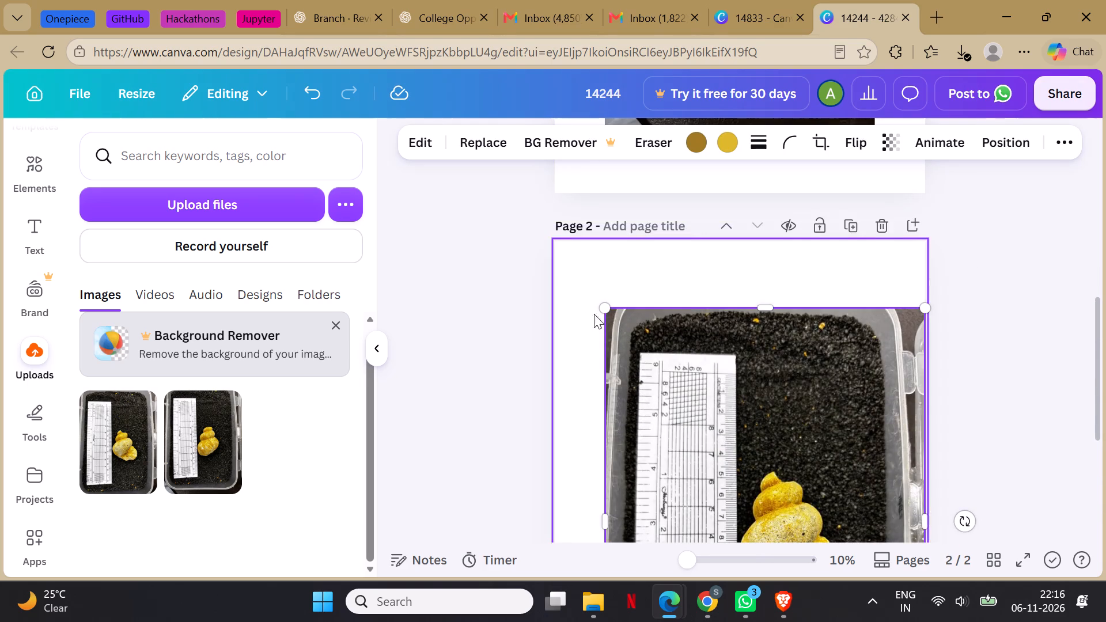
pyautogui.moveTo(604, 309); pyautogui.dragTo(571, 242)
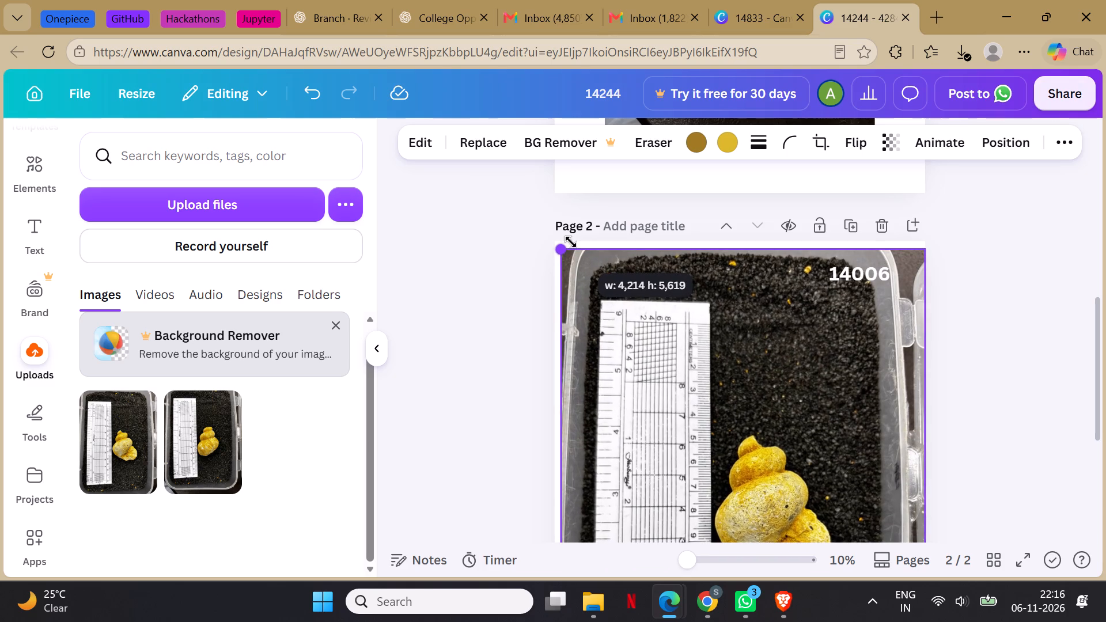
pyautogui.moveTo(571, 242); pyautogui.dragTo(565, 237)
# Enlarge the shell photo on page 1 from its corners to fill the page.
pyautogui.scroll(3, 580, 275)
pyautogui.click(771, 320)
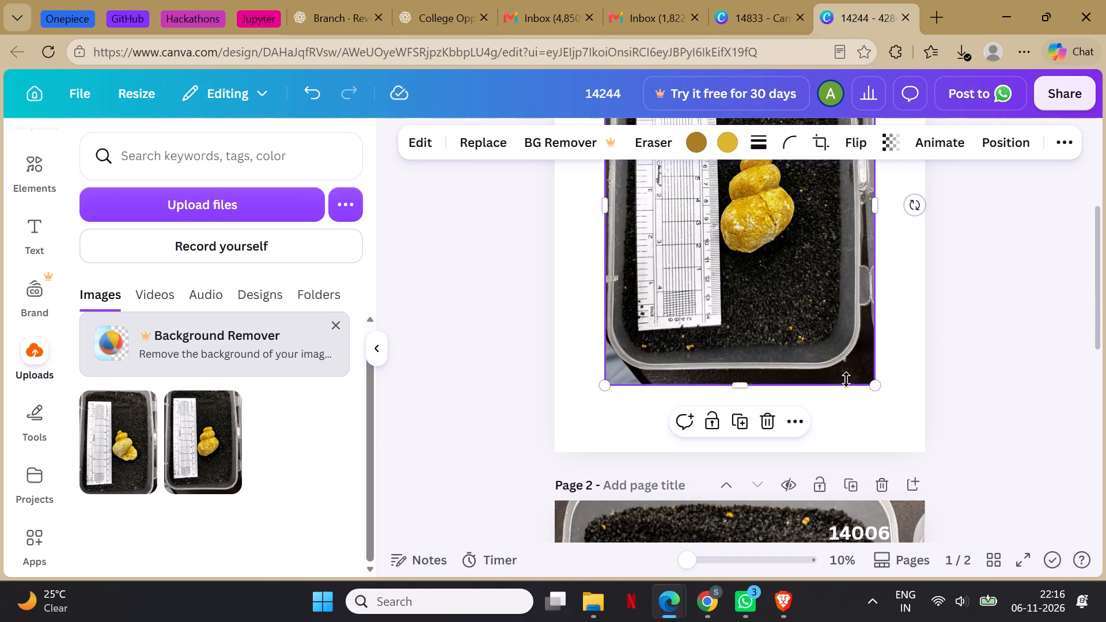
pyautogui.moveTo(876, 385); pyautogui.dragTo(916, 458)
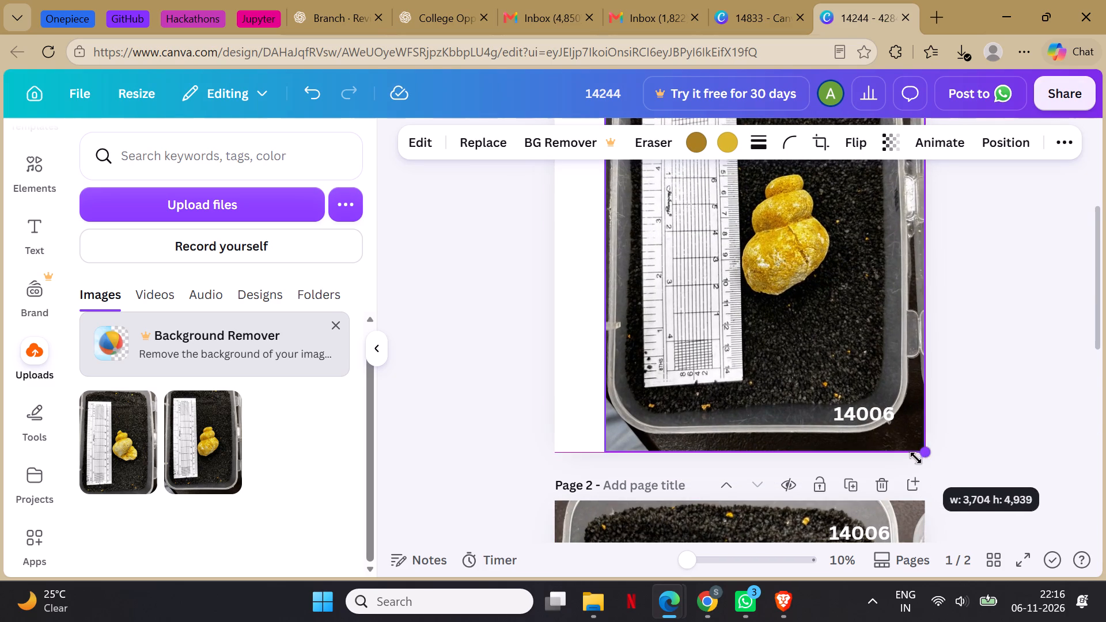
pyautogui.moveTo(916, 458); pyautogui.dragTo(919, 462)
pyautogui.scroll(4, 656, 356)
pyautogui.moveTo(605, 262); pyautogui.dragTo(562, 191)
# Change the number label on page 1 to 14244.
pyautogui.scroll(-3, 652, 317)
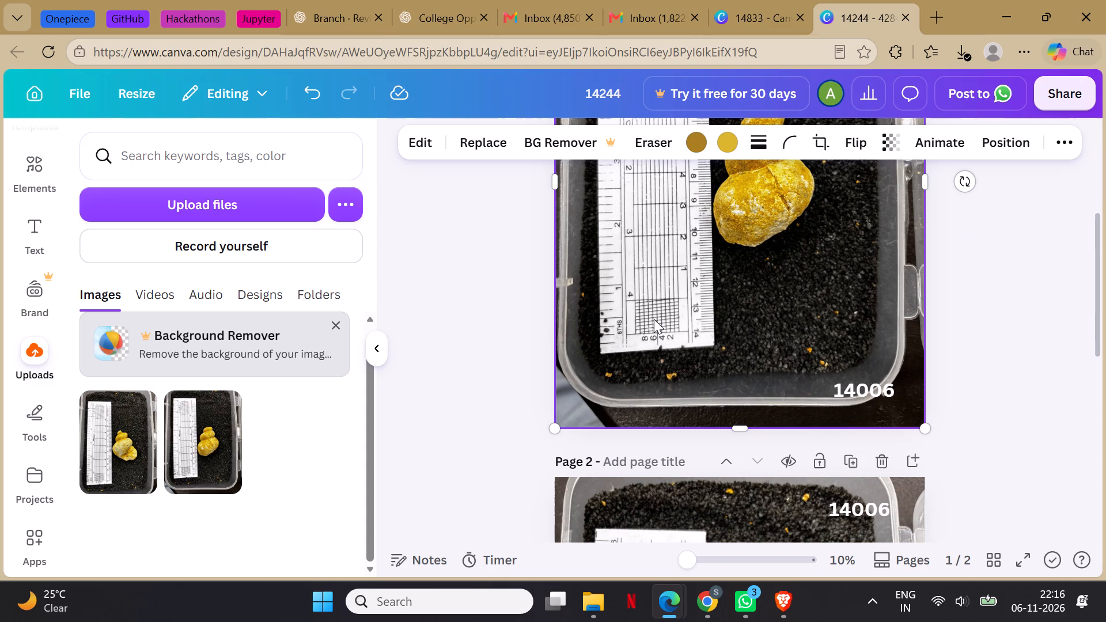
pyautogui.click(889, 390)
pyautogui.click(889, 390)
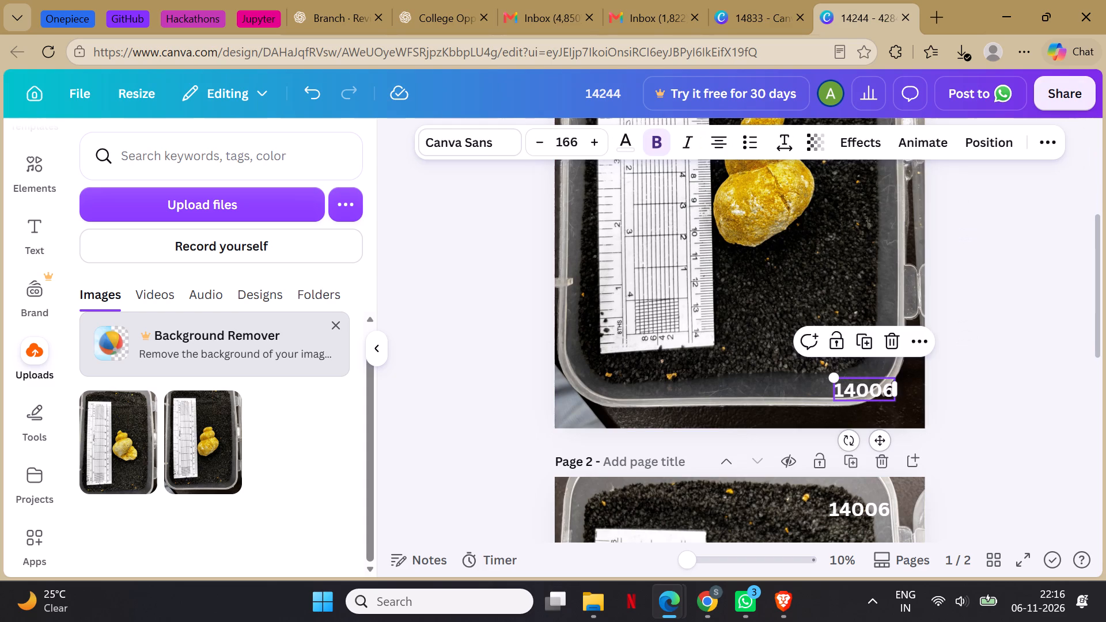
pyautogui.press('Right')
pyautogui.press('BackSpace')
pyautogui.press('BackSpace')
pyautogui.press('BackSpace')
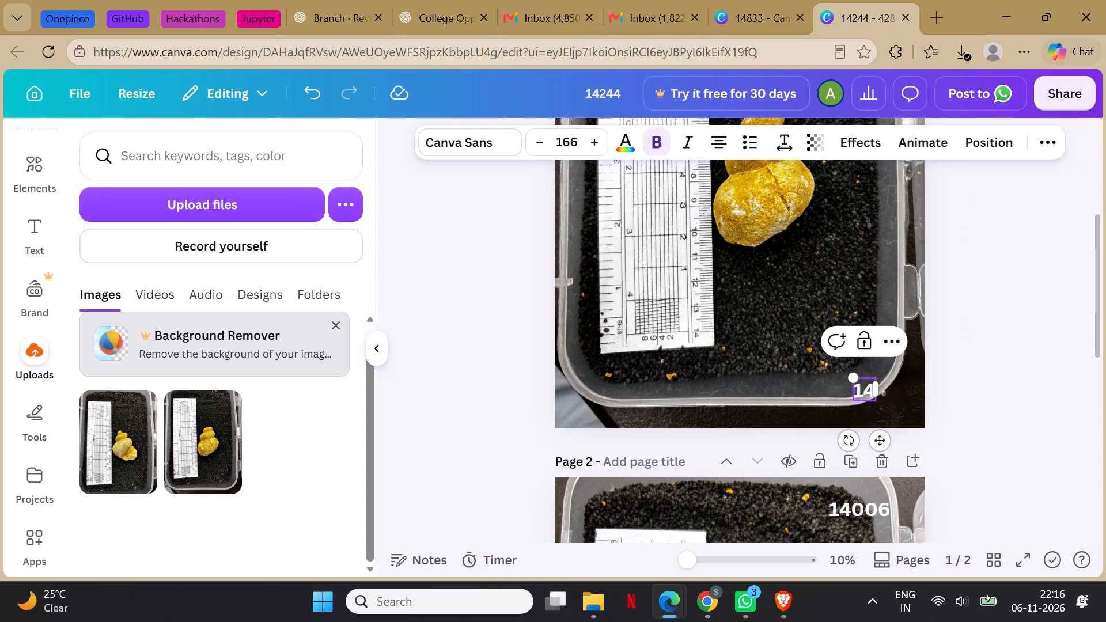
pyautogui.write('244')
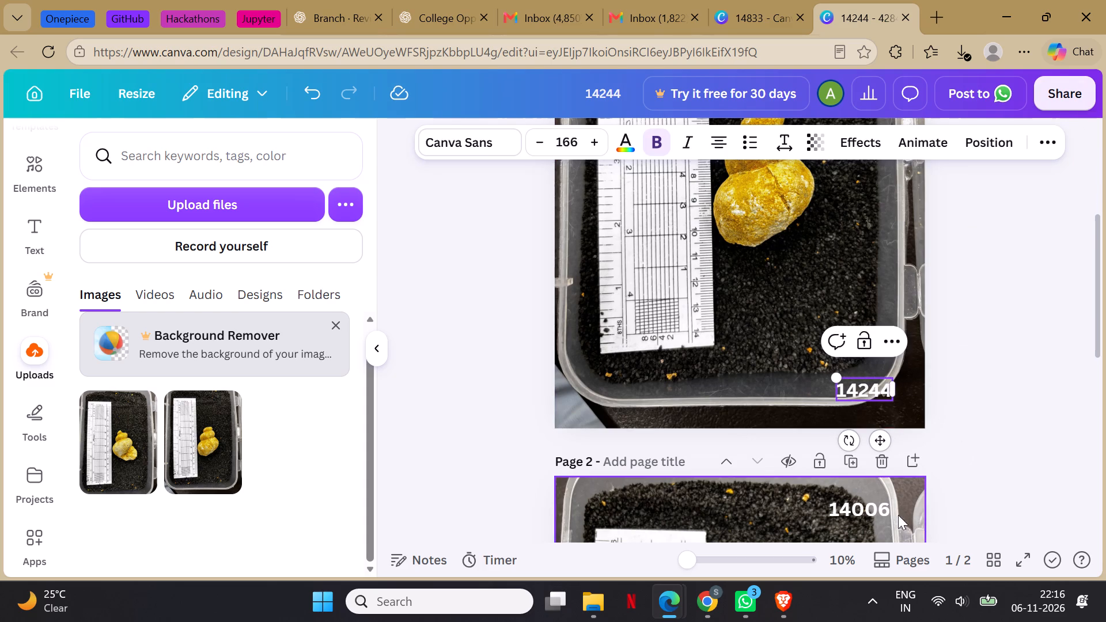
# Change the number label on page 2 to 14244.
pyautogui.click(873, 512)
pyautogui.click(877, 512)
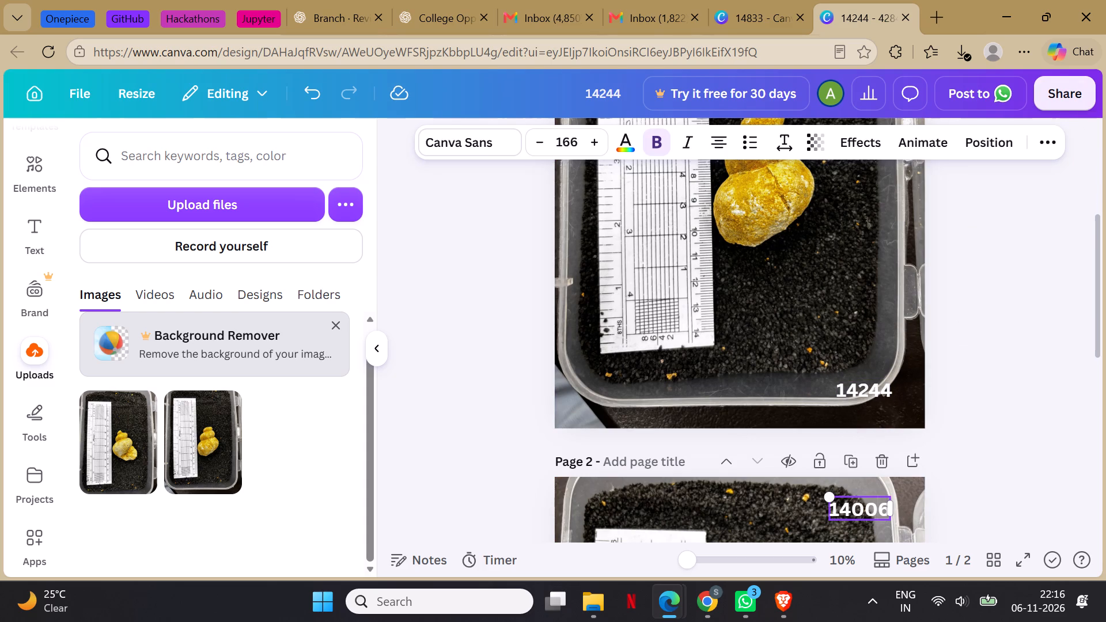
pyautogui.press('Right')
pyautogui.press('BackSpace')
pyautogui.press('BackSpace')
pyautogui.press('BackSpace')
pyautogui.press('3')
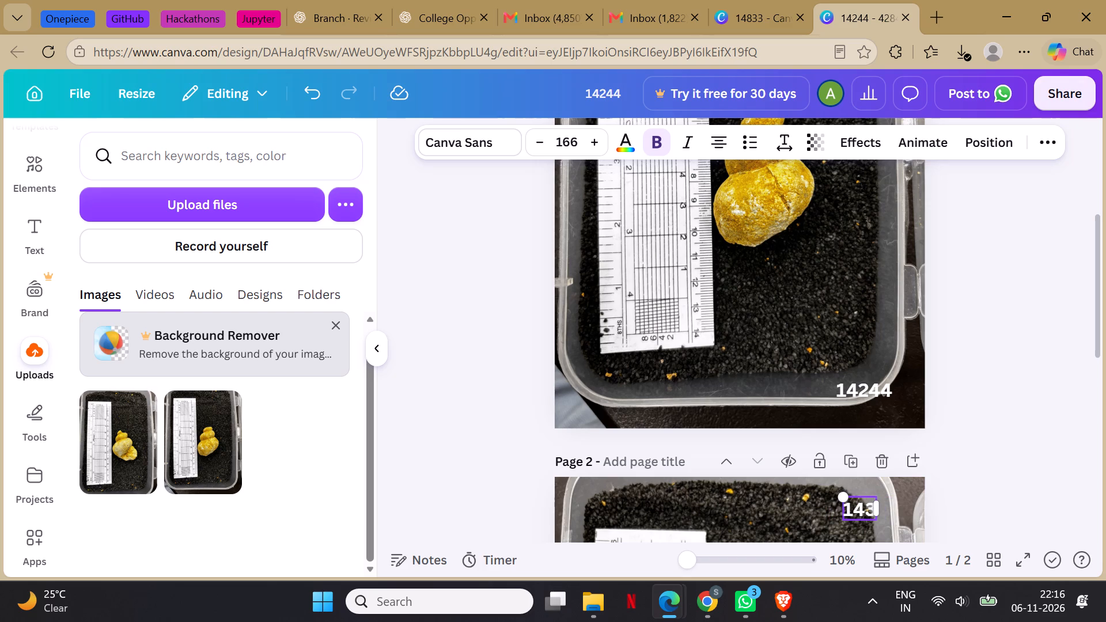
pyautogui.press('BackSpace')
pyautogui.write('244')
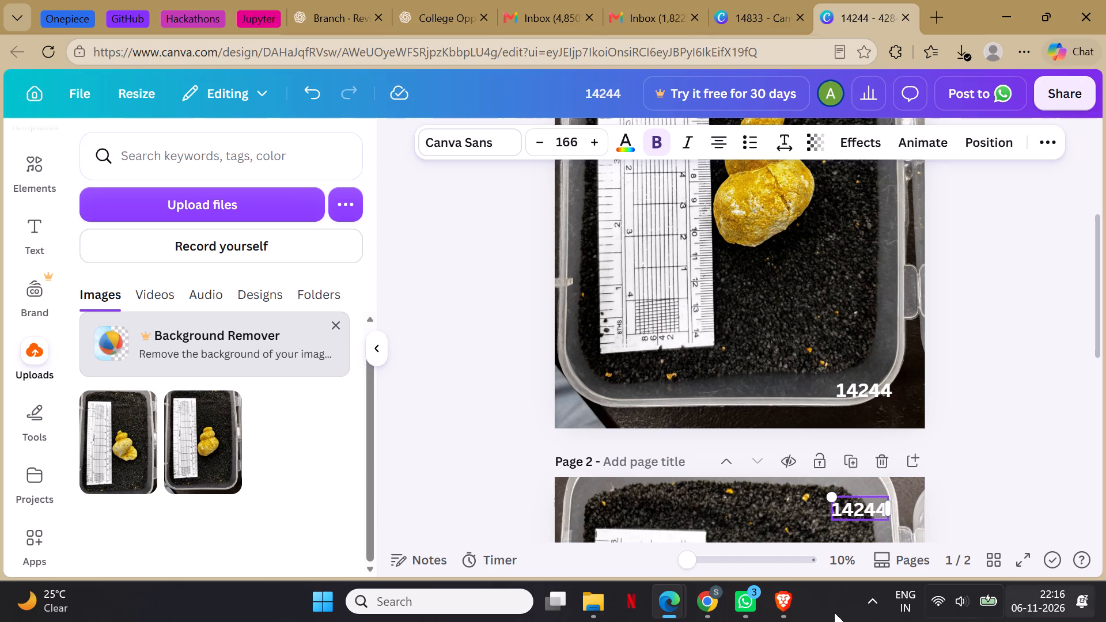
# Switch to the Brave browser window with the video player page.
pyautogui.click(774, 612)
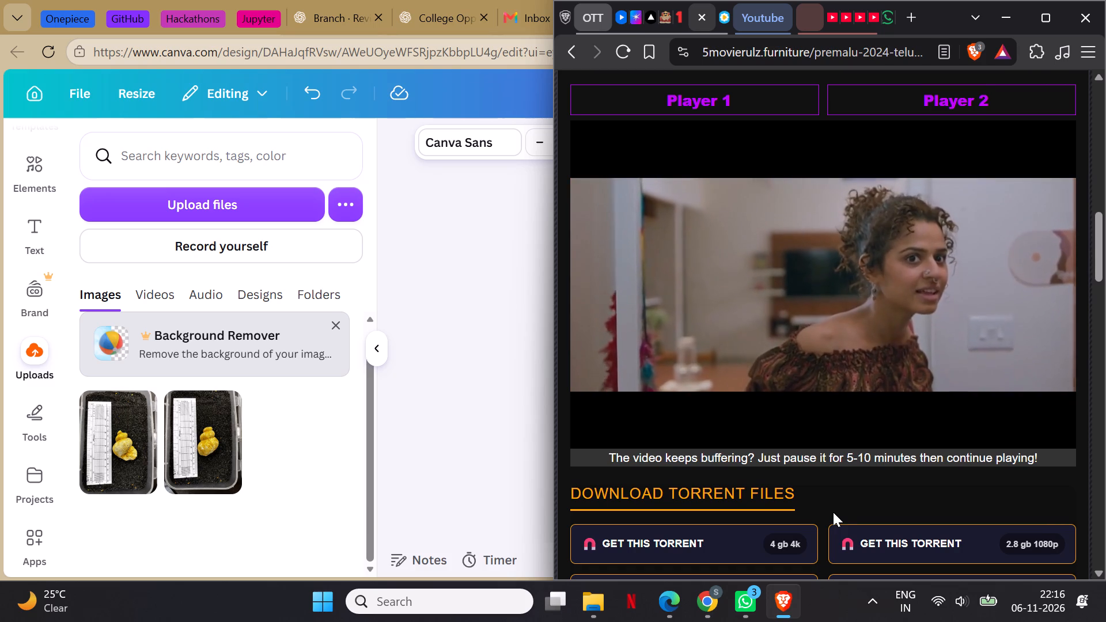
# Minimize the Brave video window and return to the Canva design in Microsoft Edge.
pyautogui.click(794, 590)
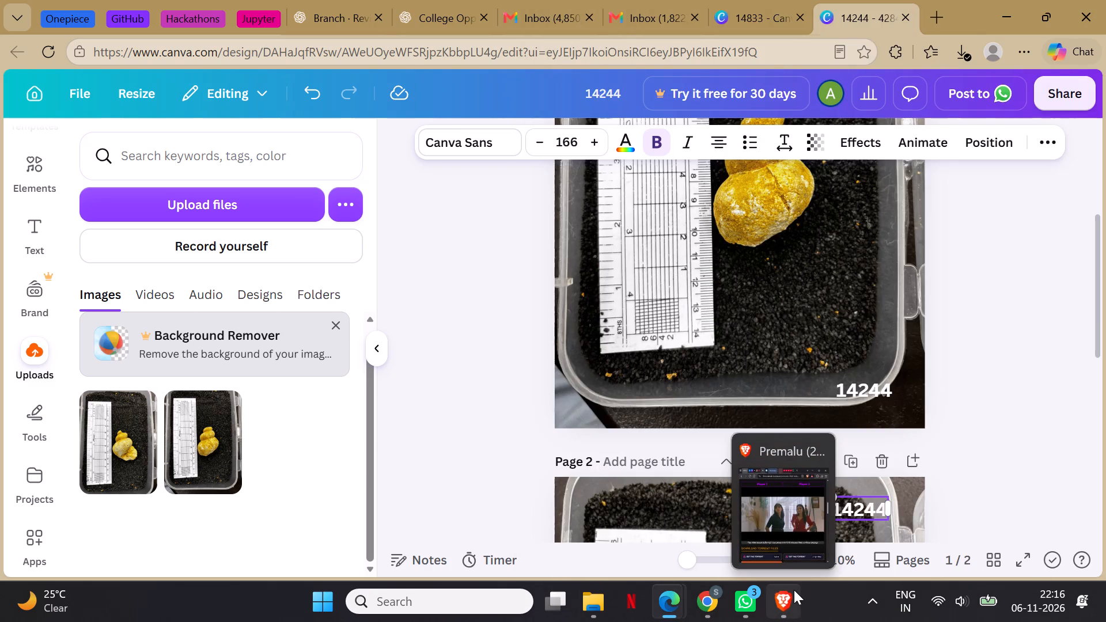
pyautogui.click(794, 590)
pyautogui.click(794, 590)
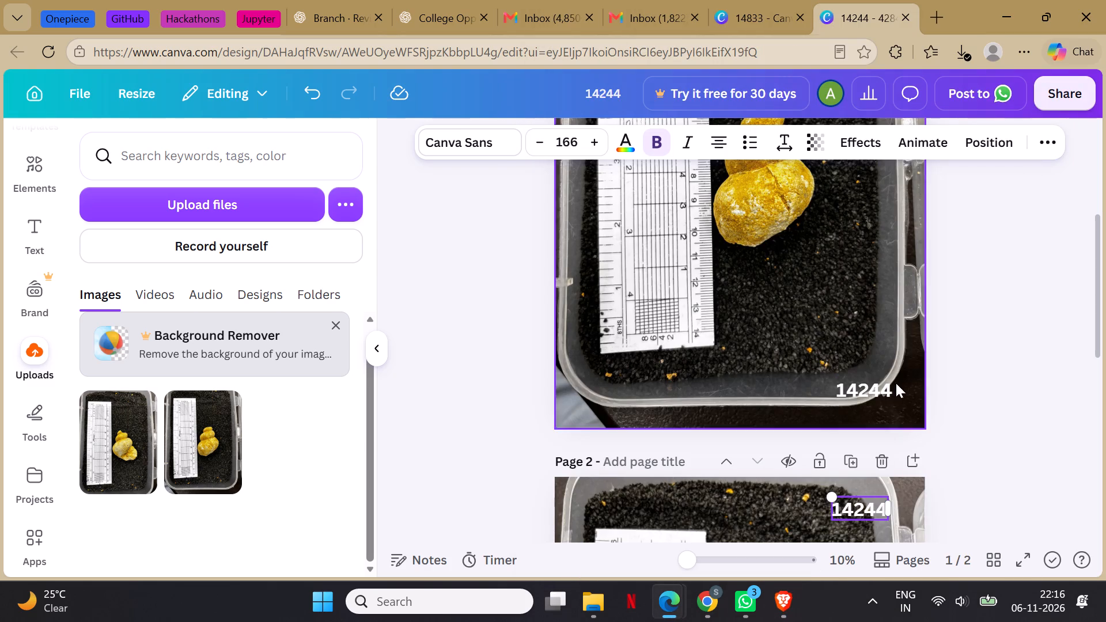
# Move the 14244 label on page 1 up onto the black gravel, near the tray's lower-right corner.
pyautogui.moveTo(877, 388); pyautogui.dragTo(892, 405)
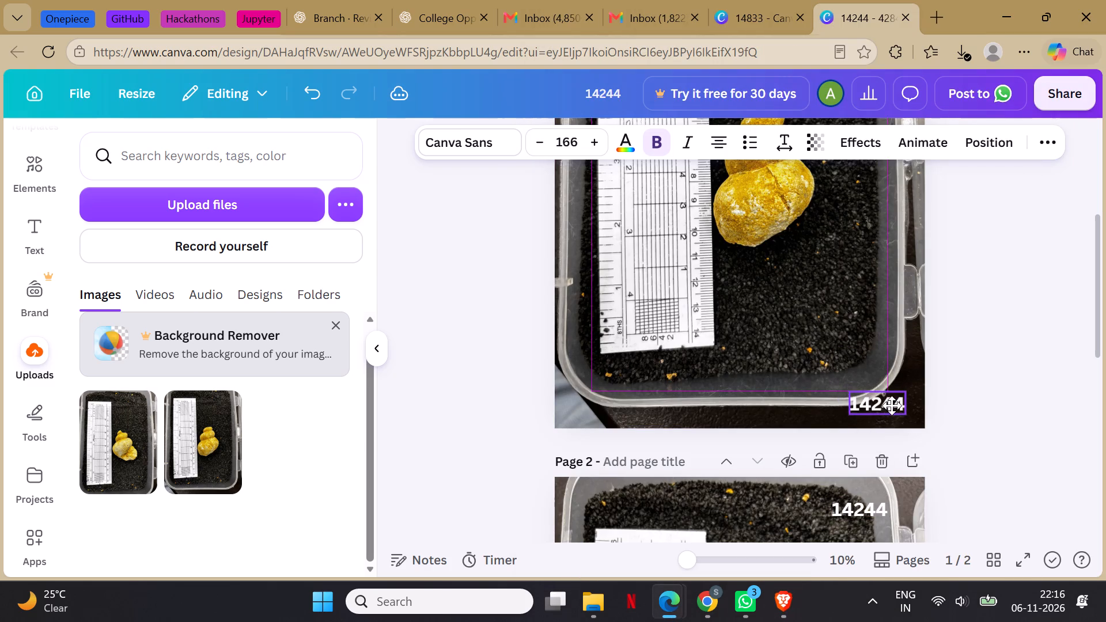
pyautogui.moveTo(892, 405); pyautogui.dragTo(862, 328)
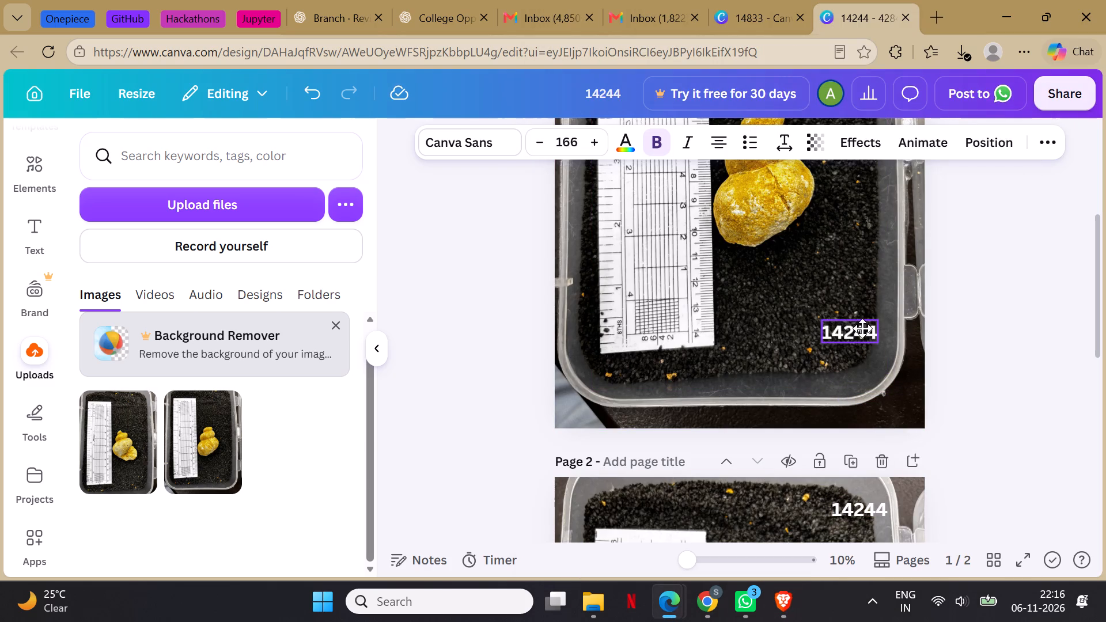
pyautogui.moveTo(862, 328); pyautogui.dragTo(860, 340)
# Move the 14244 label on page 2 slightly inward over the black gravel, near the tray's upper-right corner.
pyautogui.scroll(-2, 897, 437)
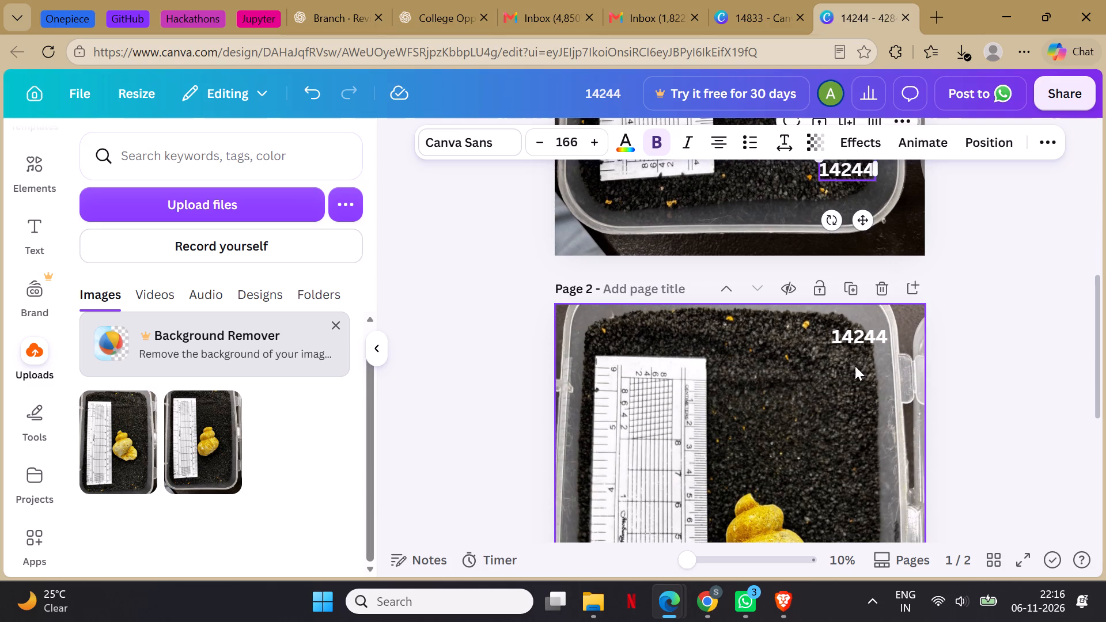
pyautogui.moveTo(862, 333); pyautogui.dragTo(849, 340)
pyautogui.click(971, 335)
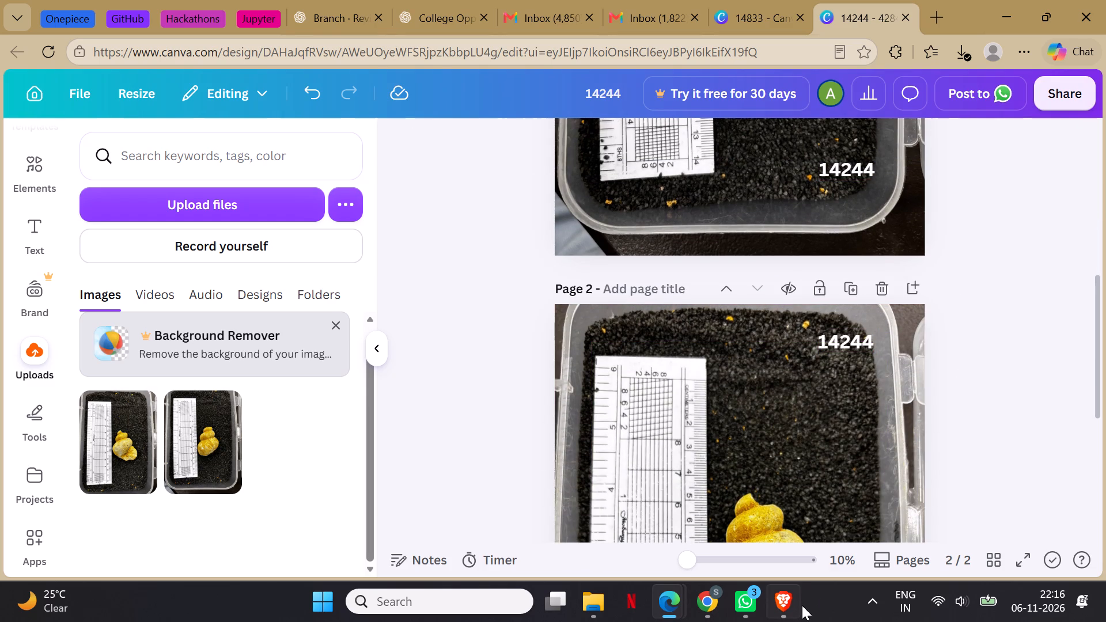
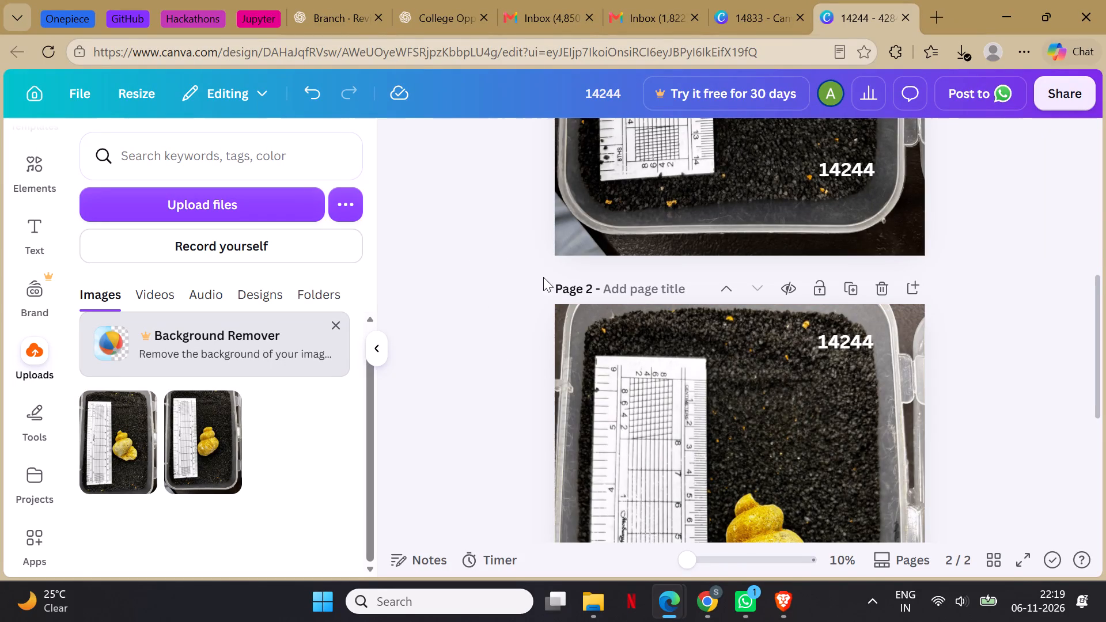
# Switch to the File Explorer window showing the Downloads folder.
pyautogui.scroll(2, 589, 300)
pyautogui.scroll(-5, 589, 300)
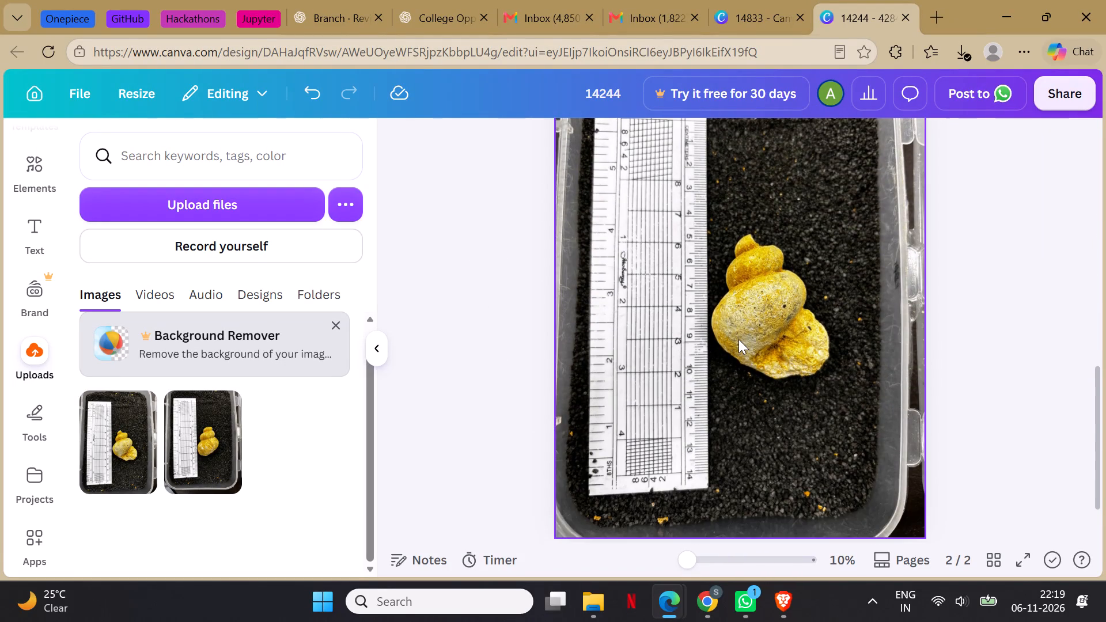
pyautogui.click(588, 603)
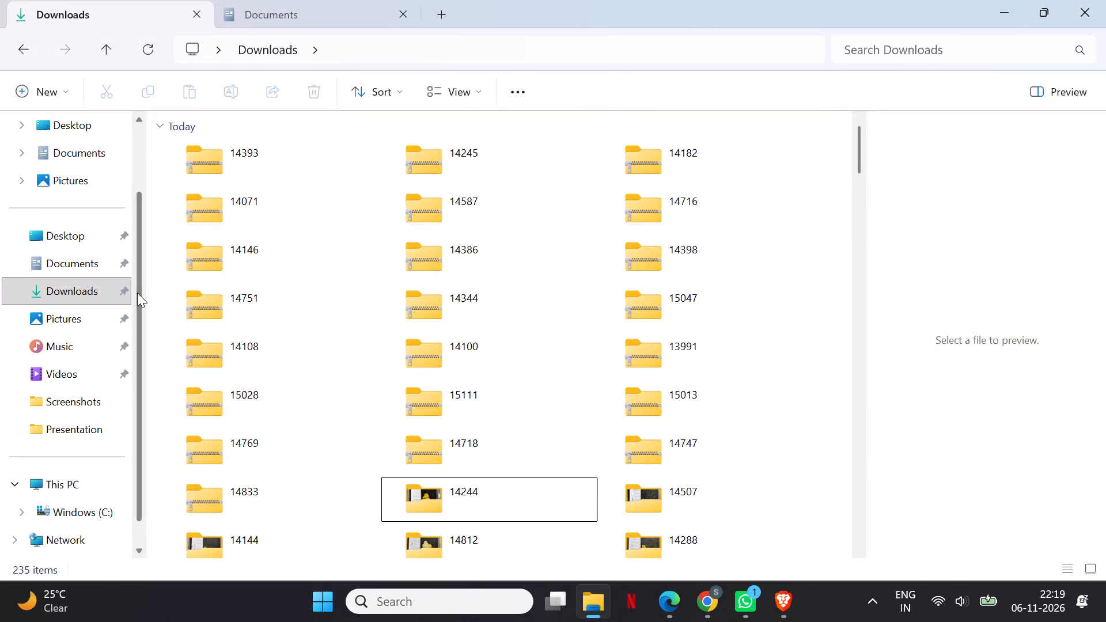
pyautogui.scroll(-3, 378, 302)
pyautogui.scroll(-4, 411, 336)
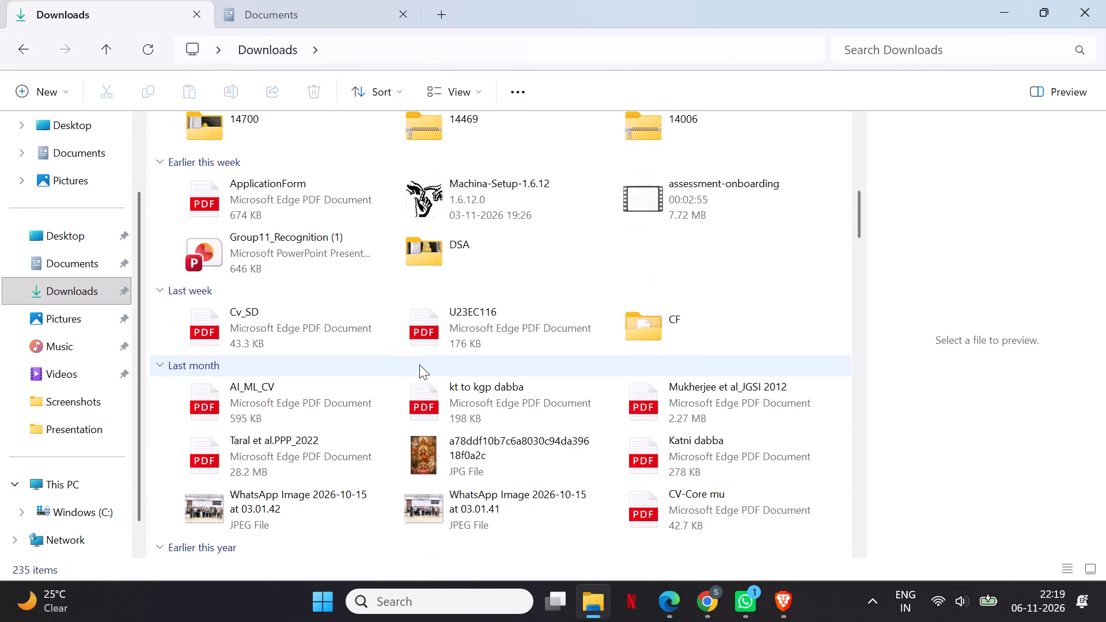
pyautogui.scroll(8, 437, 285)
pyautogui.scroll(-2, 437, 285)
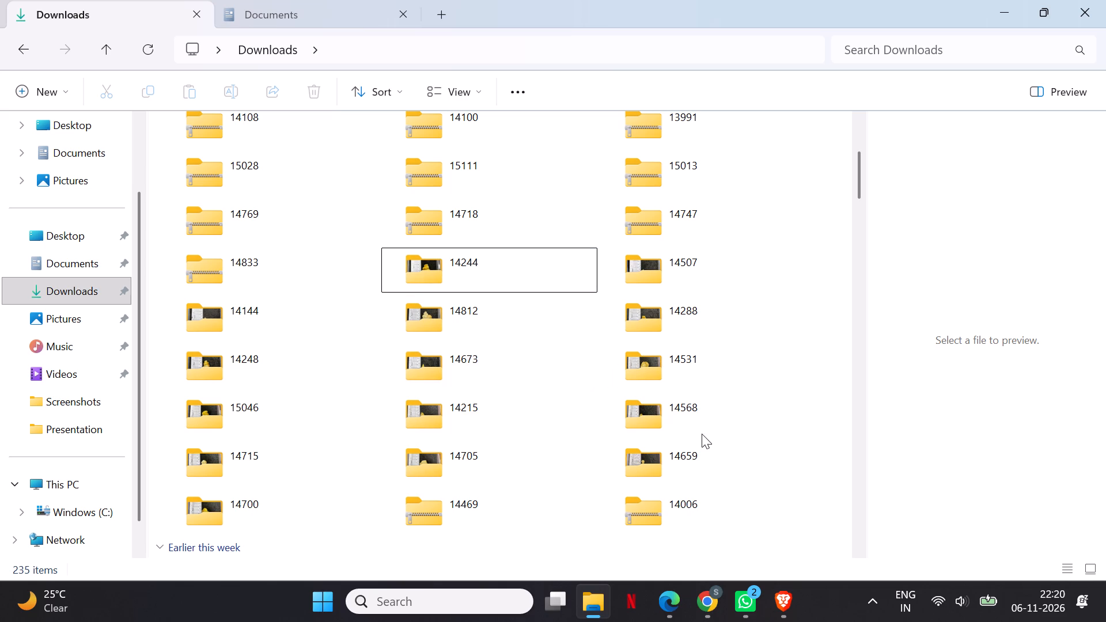
# Resume the paused video in the Brave window and minimize that window.
pyautogui.click(780, 606)
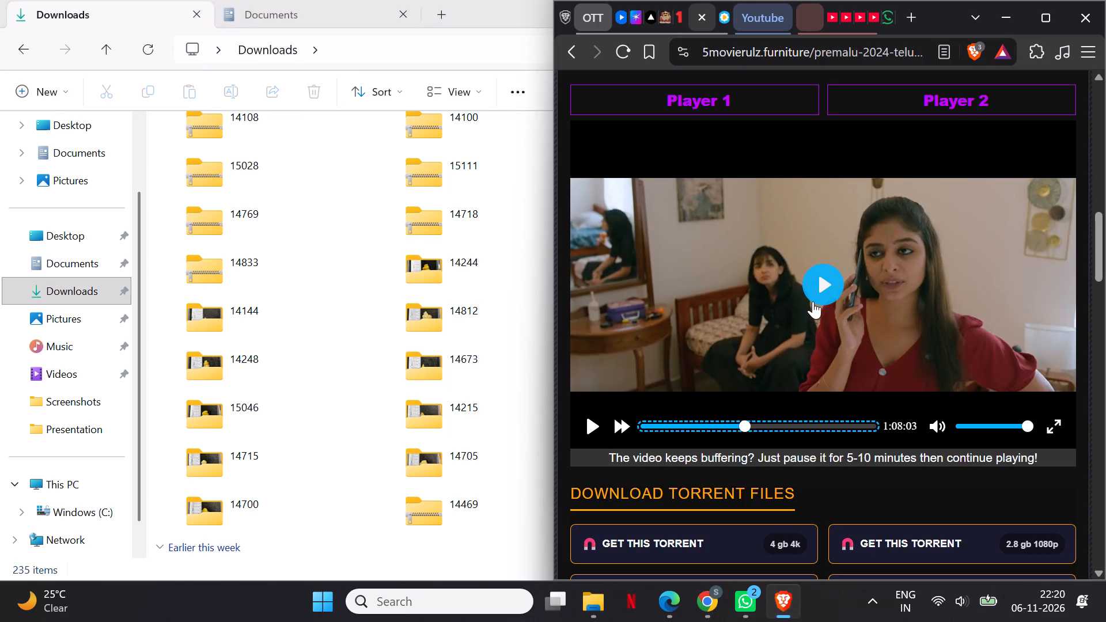
pyautogui.click(814, 301)
pyautogui.click(1003, 9)
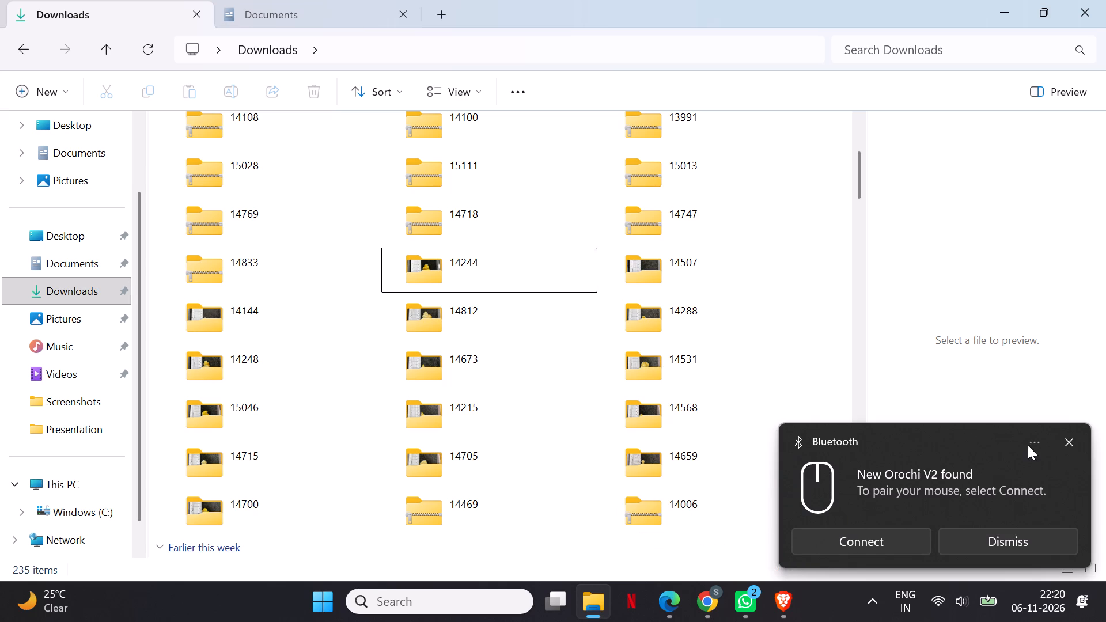
# Dismiss the Bluetooth mouse pairing notification and switch to the Canva design 14244 in Edge.
pyautogui.click(1067, 440)
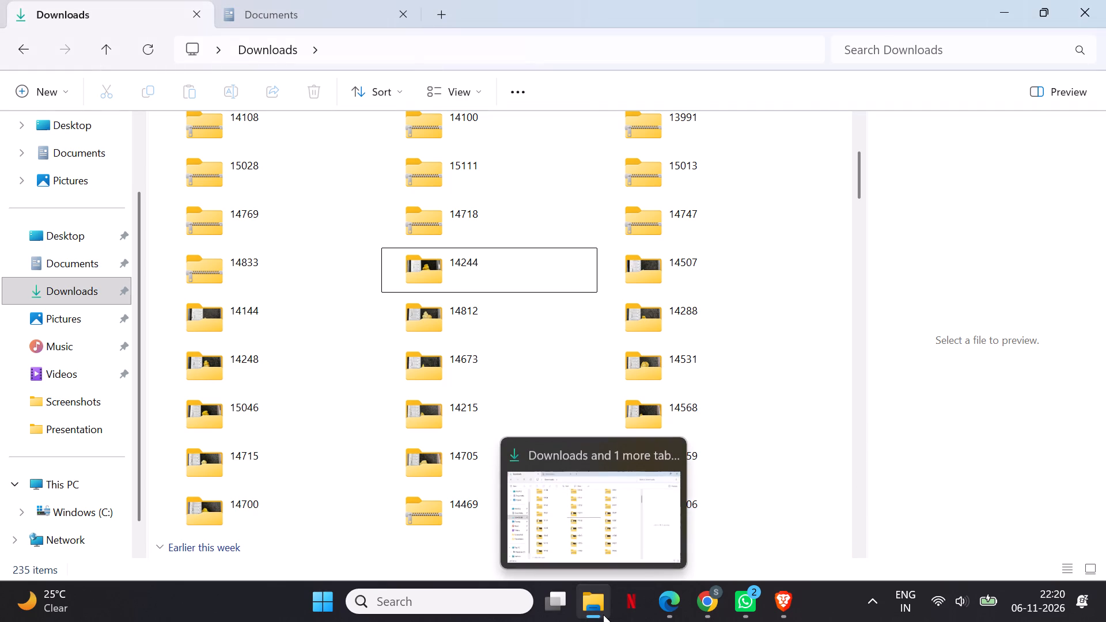
pyautogui.click(603, 615)
pyautogui.click(603, 613)
pyautogui.click(603, 613)
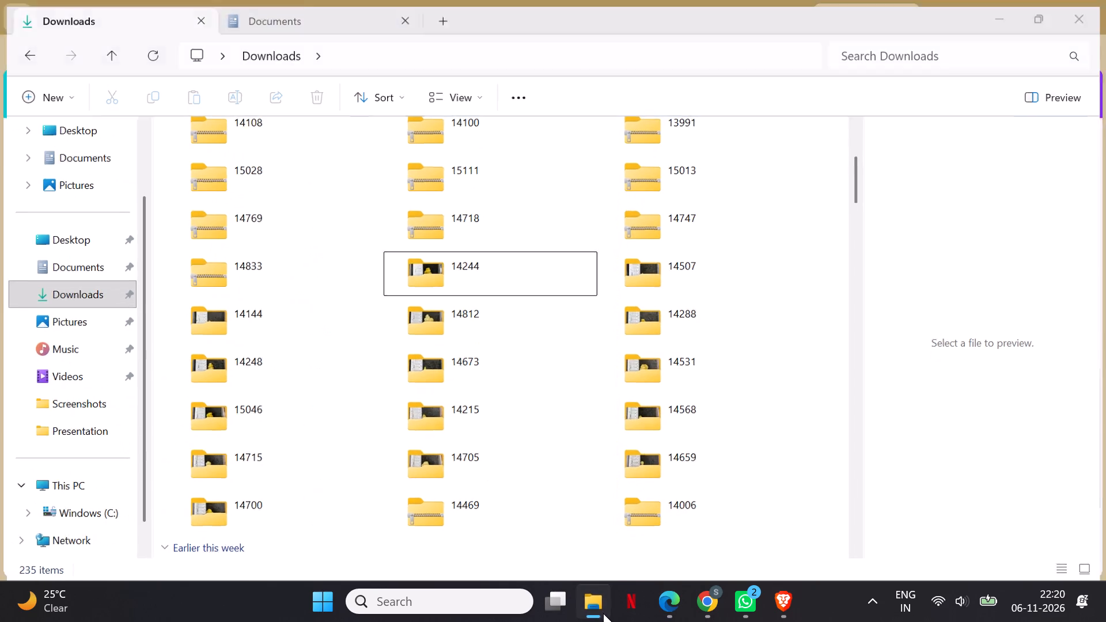
pyautogui.scroll(3, 715, 461)
# Rewind the video in the Brave window several skips, keep it playing, and minimize the window.
pyautogui.click(774, 610)
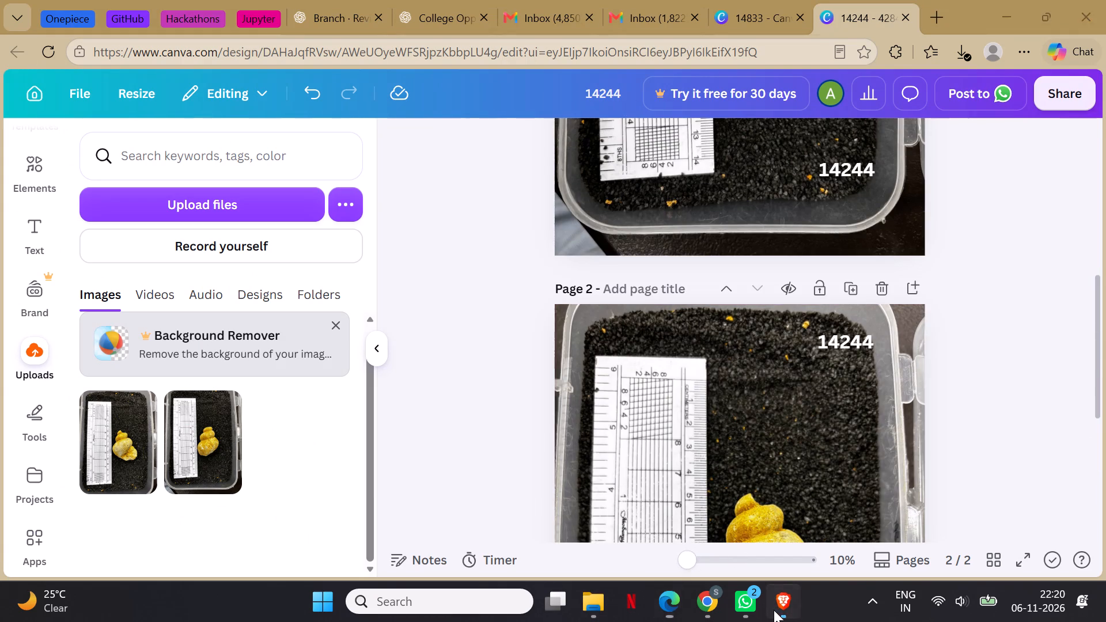
pyautogui.press('Left')
pyautogui.click(828, 355)
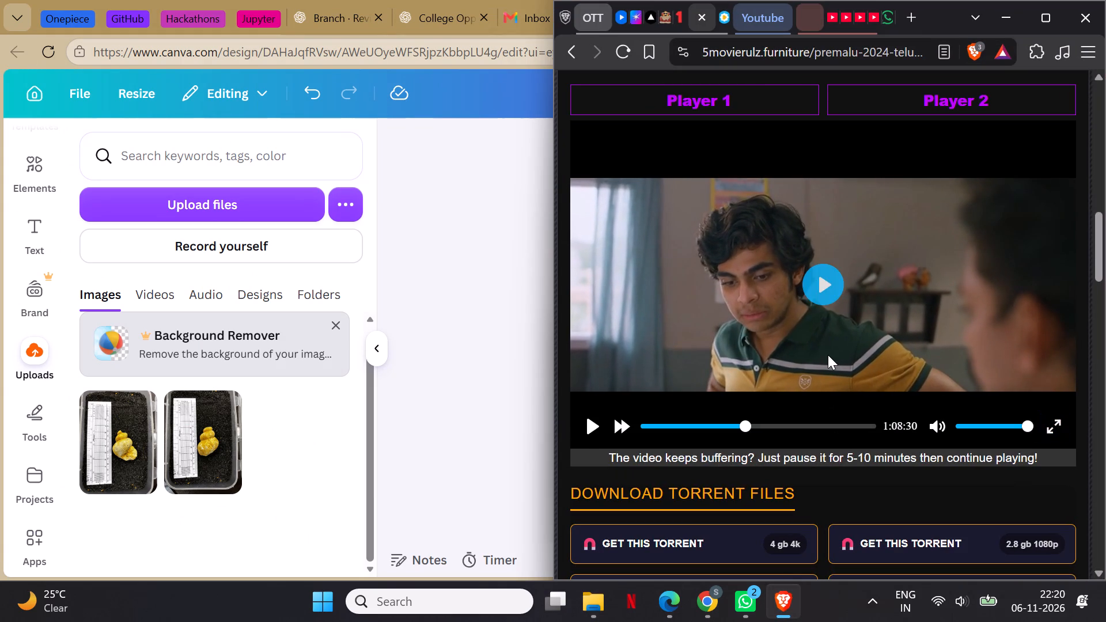
pyautogui.click(828, 355)
pyautogui.press('Left')
pyautogui.press('Left')
pyautogui.press('Left')
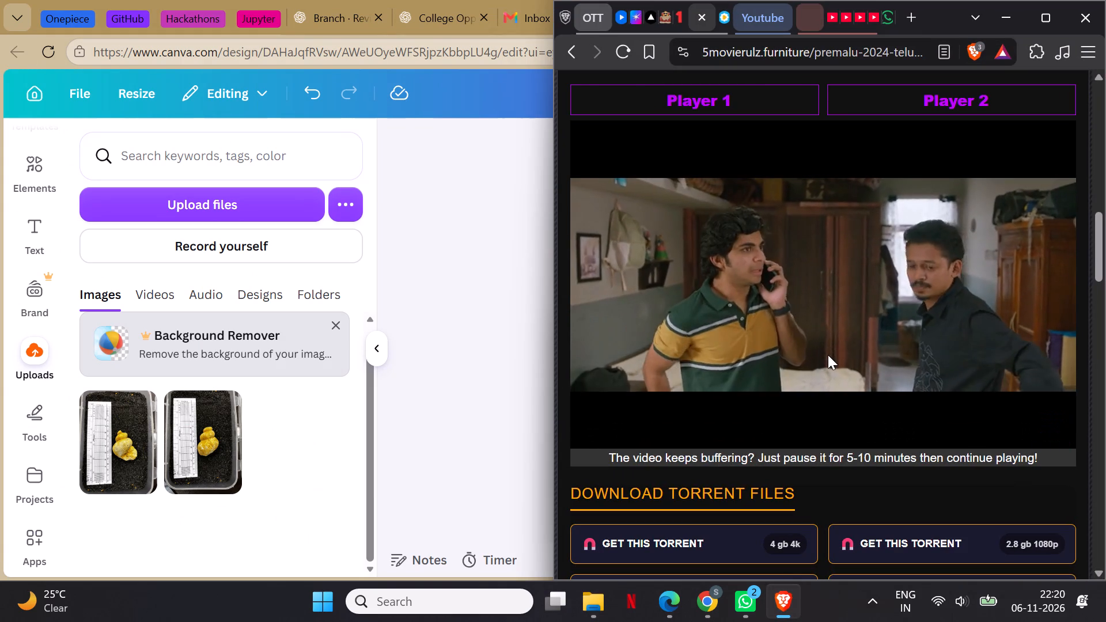
pyautogui.press('Left')
pyautogui.press('Left')
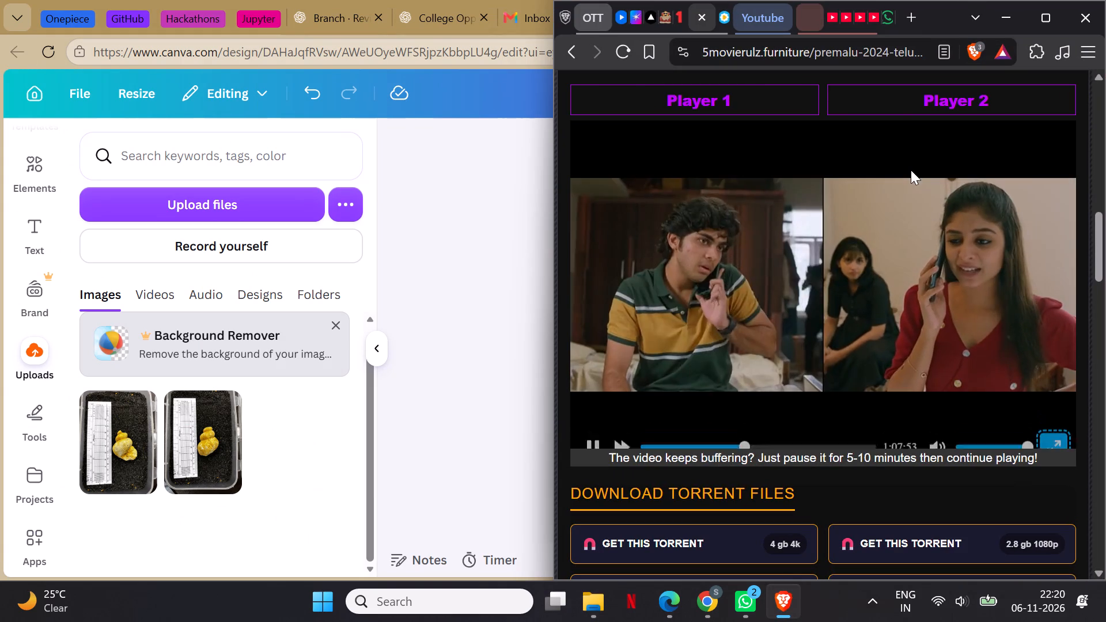
pyautogui.click(999, 16)
# Review the shell photos and number labels on both pages of the 14244 design.
pyautogui.scroll(3, 825, 337)
pyautogui.scroll(-2, 825, 337)
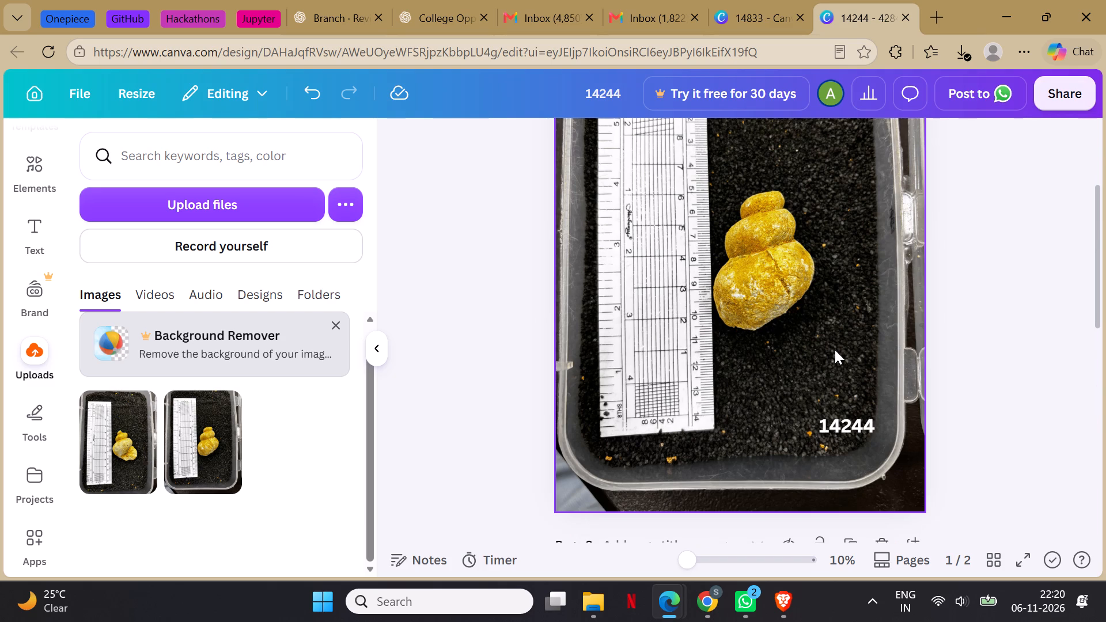
pyautogui.scroll(-2, 834, 350)
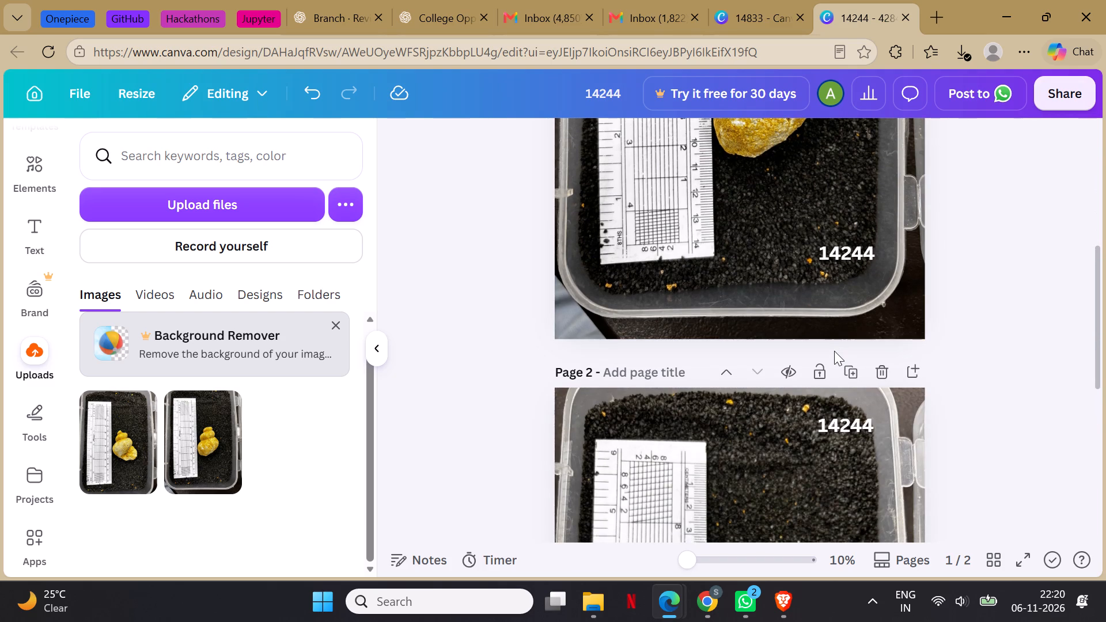
pyautogui.scroll(-2, 834, 351)
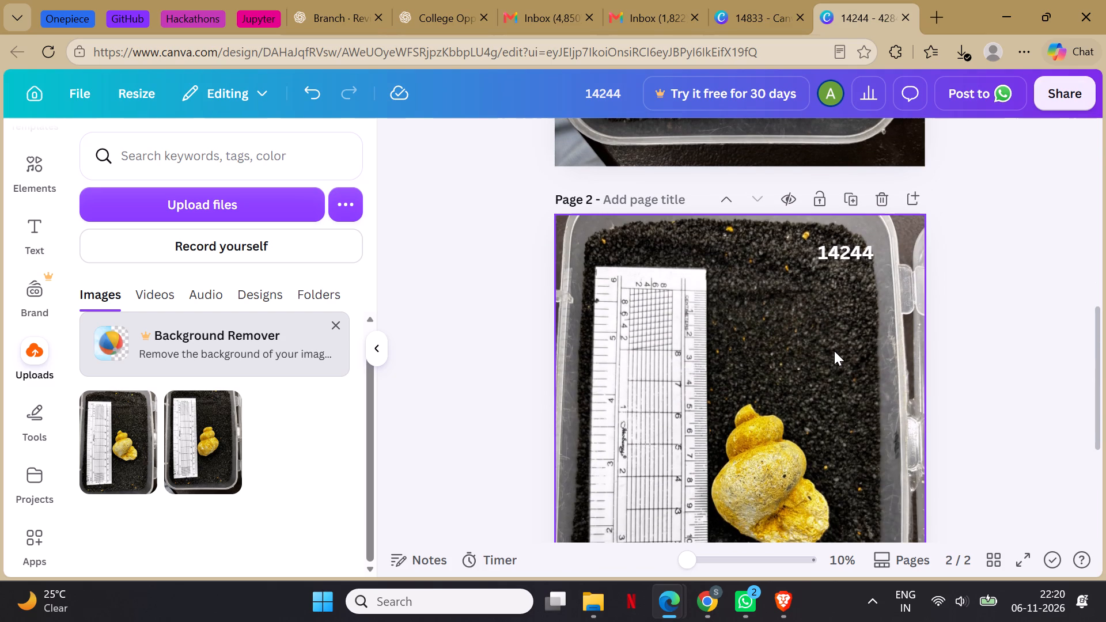
pyautogui.scroll(-3, 834, 351)
pyautogui.scroll(7, 834, 351)
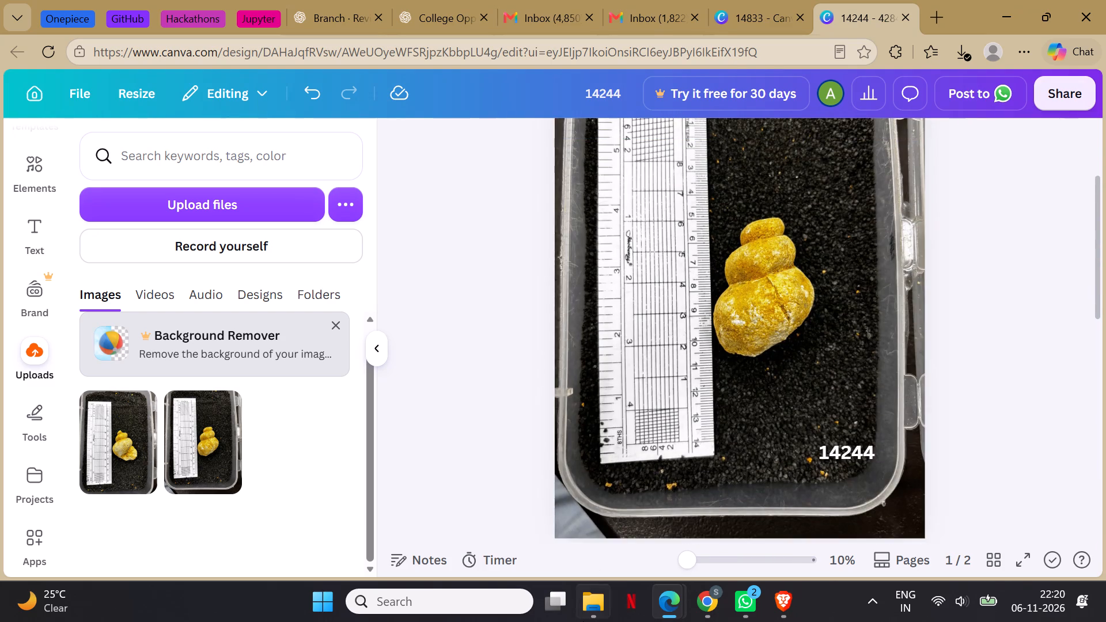
# Refresh the Downloads folder listing in File Explorer.
pyautogui.click(585, 618)
pyautogui.scroll(7, 210, 218)
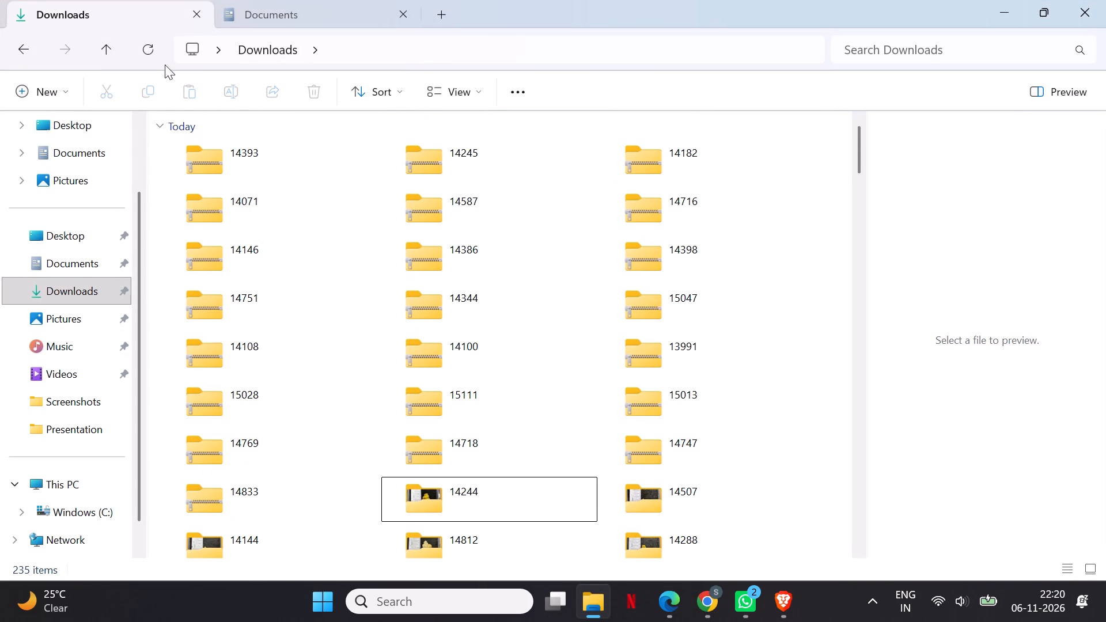
pyautogui.click(139, 52)
pyautogui.click(140, 52)
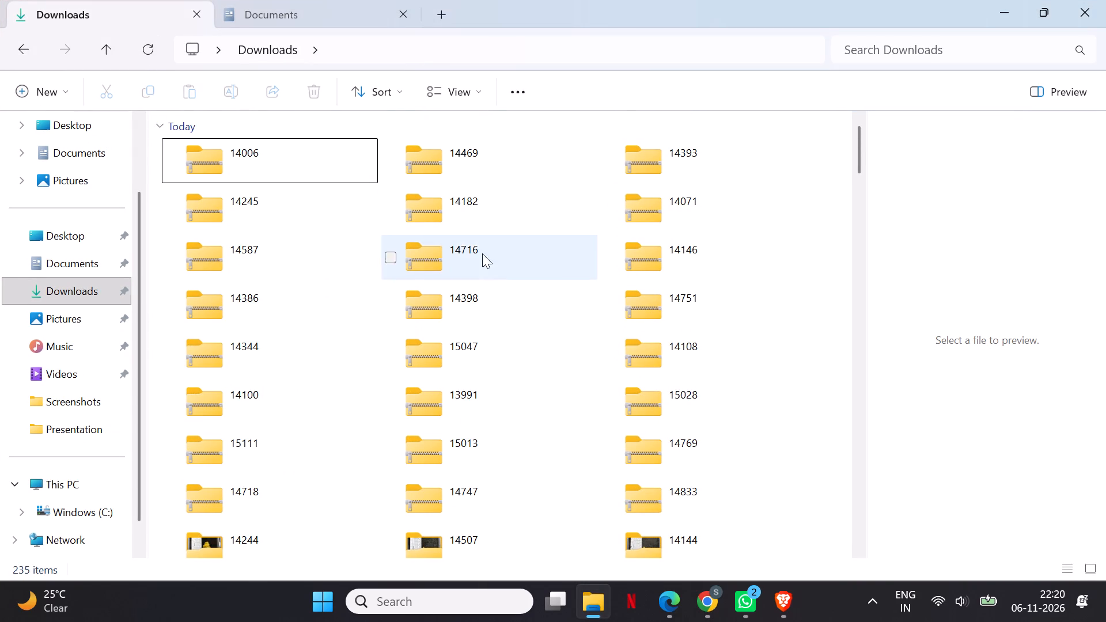
# Download the two-page Canva design 14244 as PNG and dismiss the completed 14006 download notice.
pyautogui.click(590, 593)
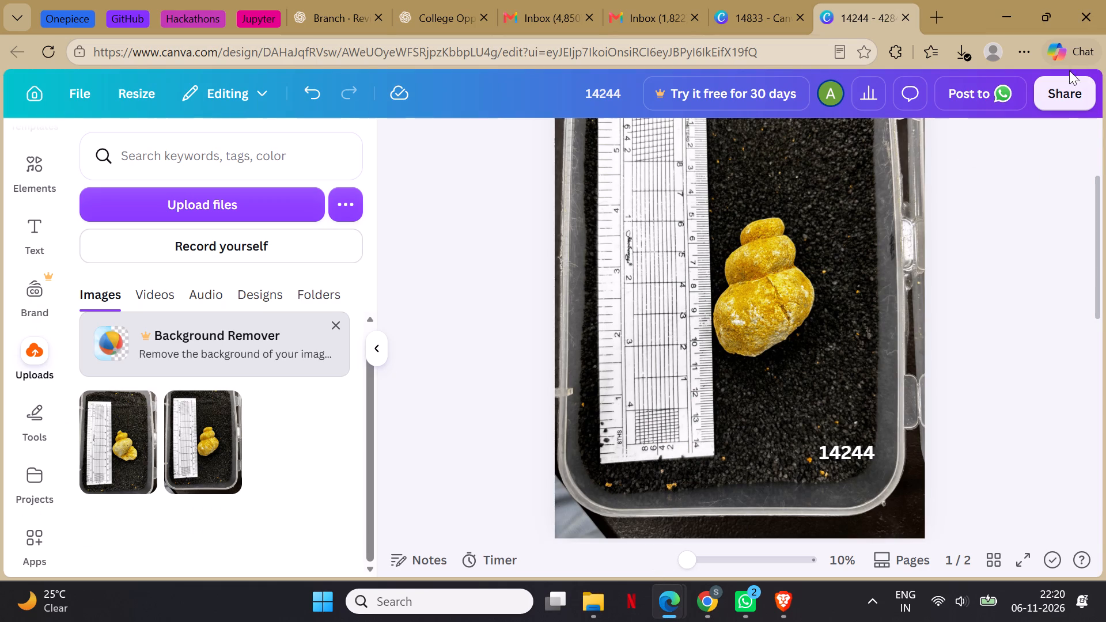
pyautogui.click(1067, 90)
pyautogui.scroll(-2, 883, 355)
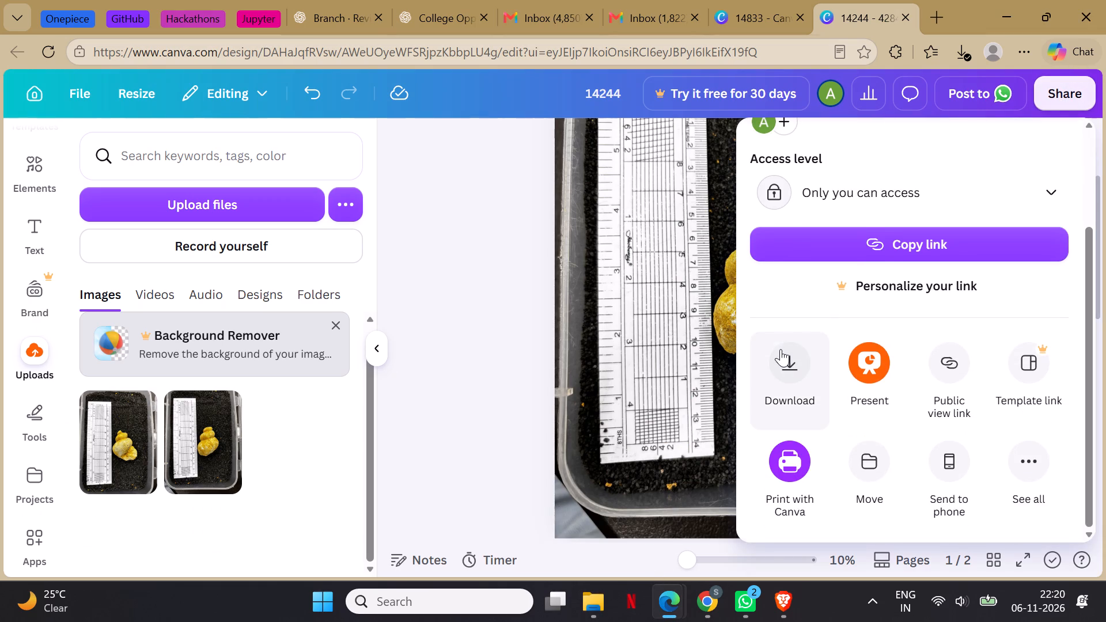
pyautogui.click(785, 350)
pyautogui.scroll(-3, 844, 421)
pyautogui.click(878, 511)
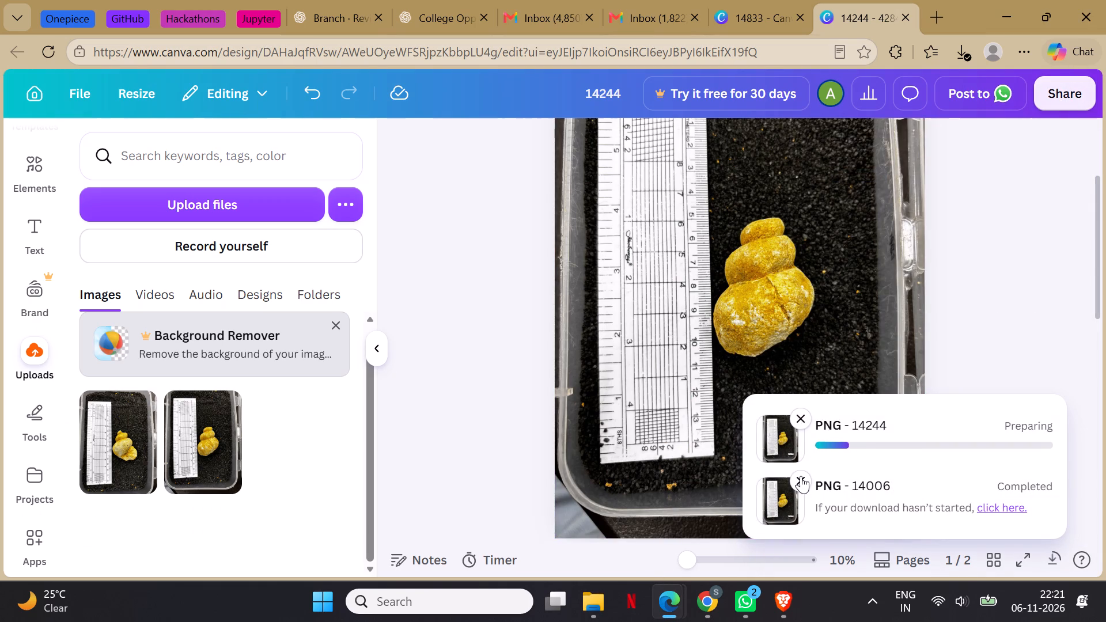
pyautogui.click(801, 476)
# Move the unzipped 14244 folder from Downloads to Documents and return to Downloads.
pyautogui.click(592, 590)
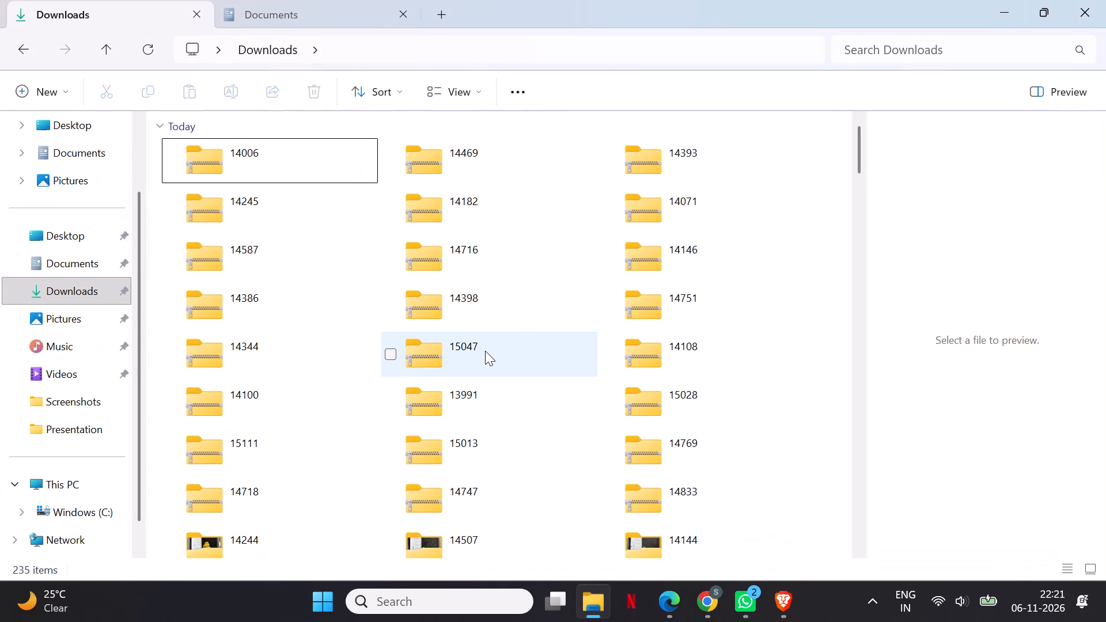
pyautogui.scroll(-1, 521, 473)
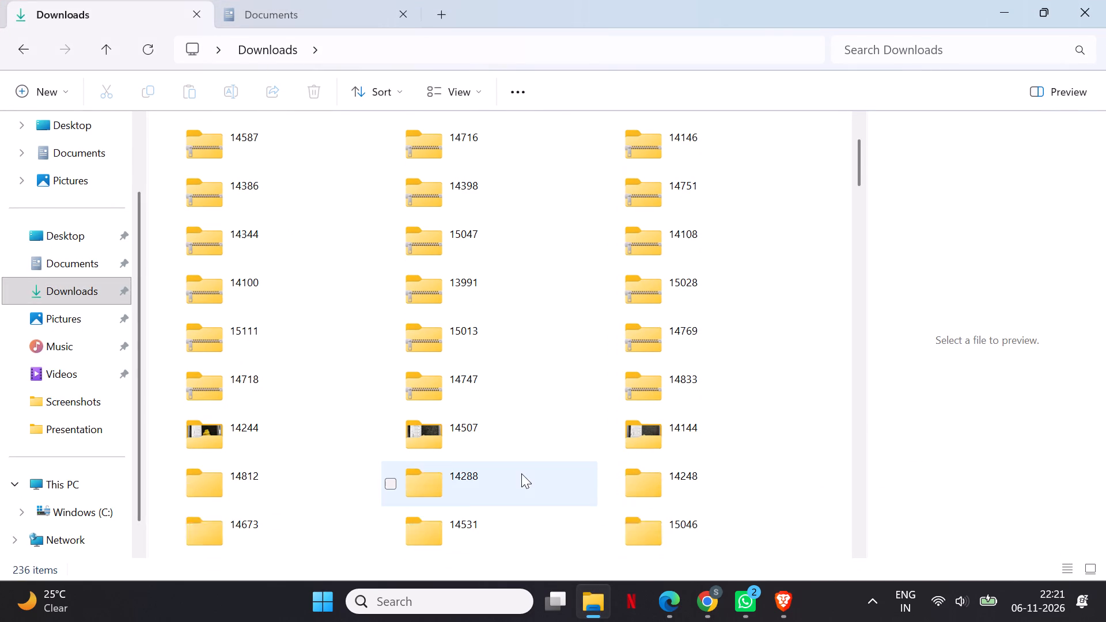
pyautogui.click(268, 435)
pyautogui.hotkey('ctrl', 'x')
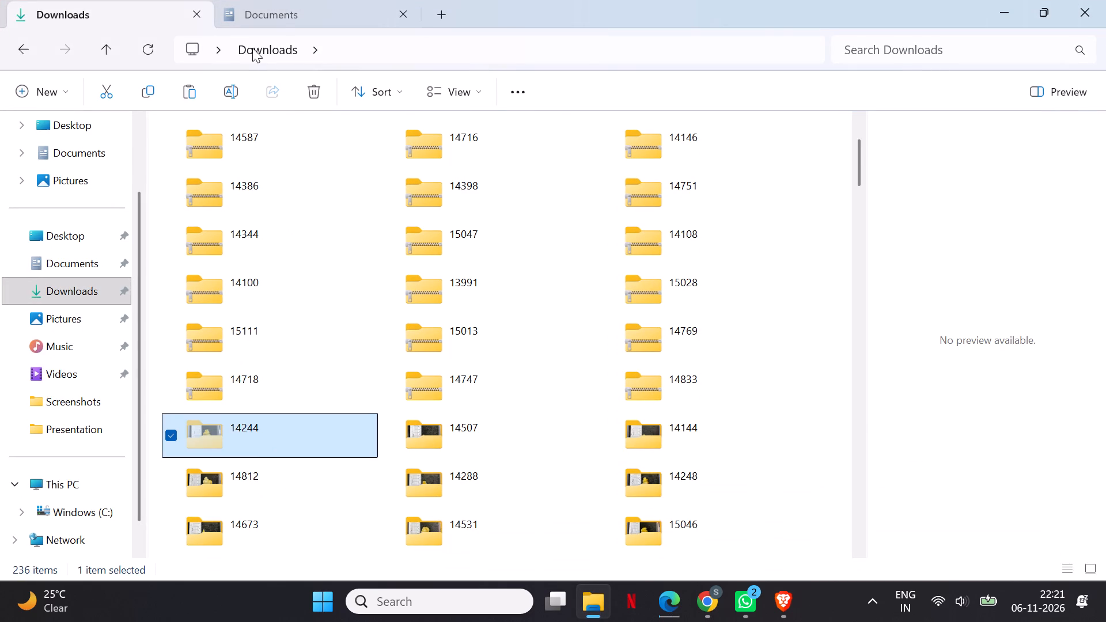
pyautogui.click(280, 22)
pyautogui.hotkey('ctrl', 'v')
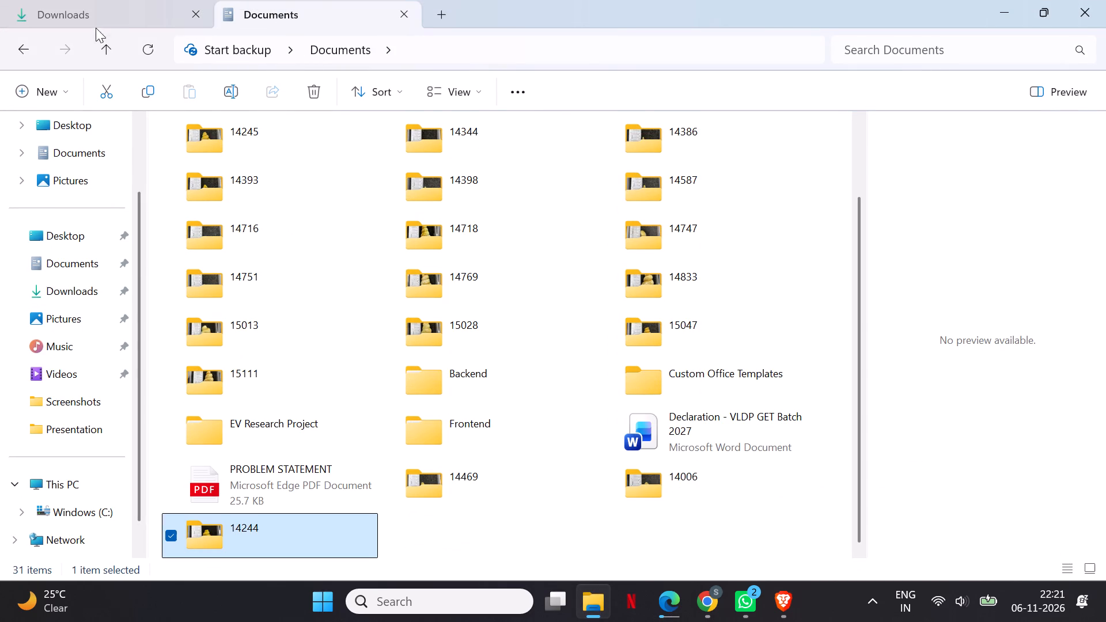
pyautogui.click(97, 10)
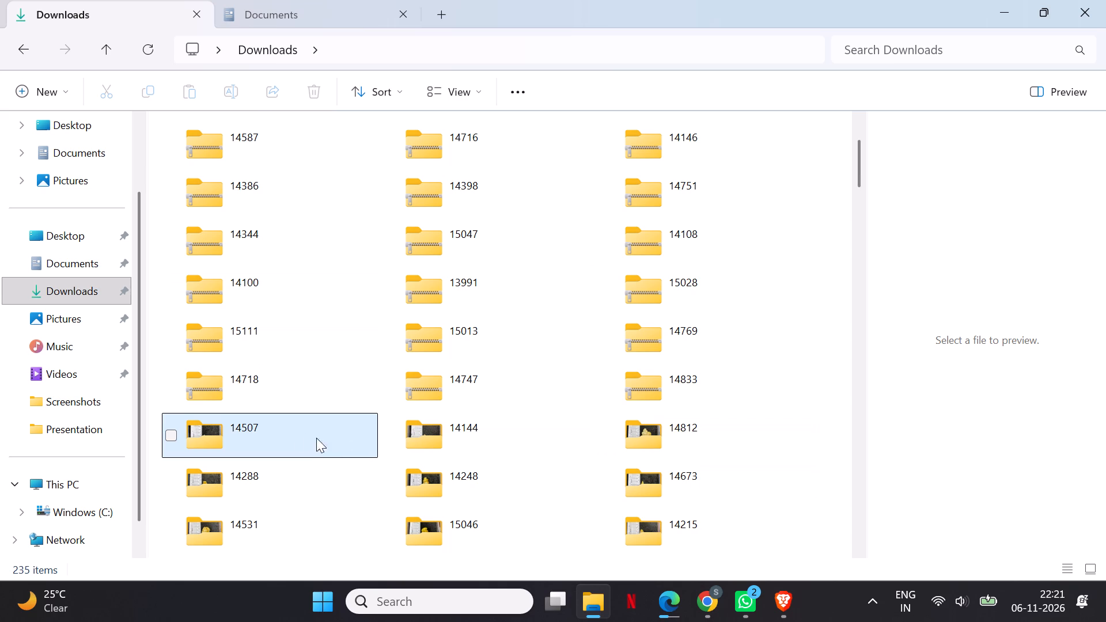
# Upload IMG_8183 and IMG_8184 from the 14507 folder in Downloads to Canva.
pyautogui.click(596, 597)
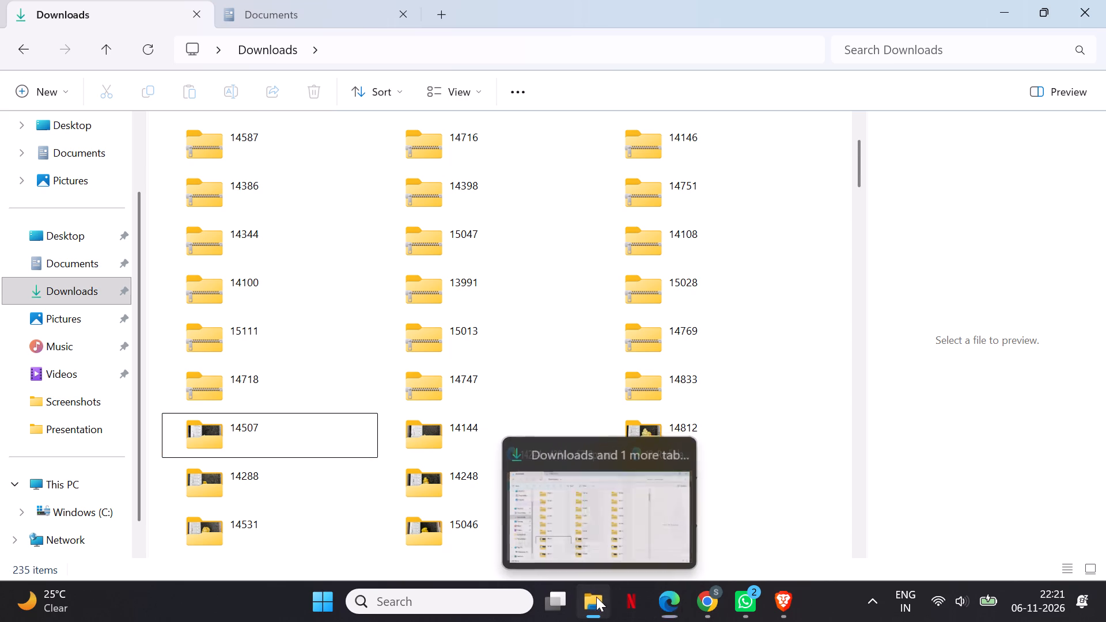
pyautogui.click(202, 200)
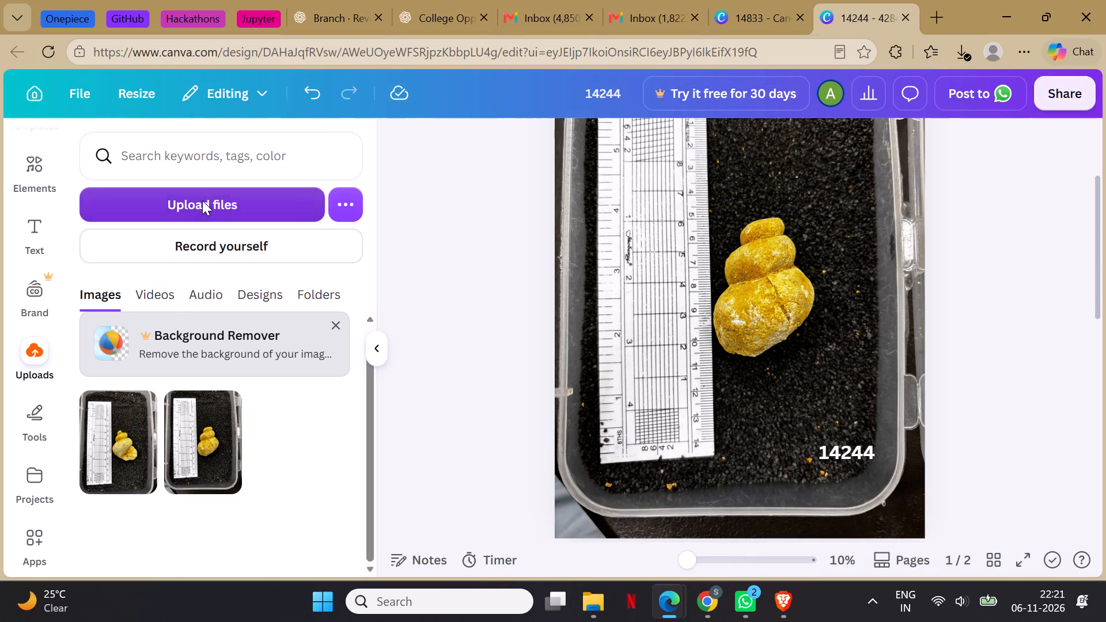
pyautogui.scroll(-8, 278, 282)
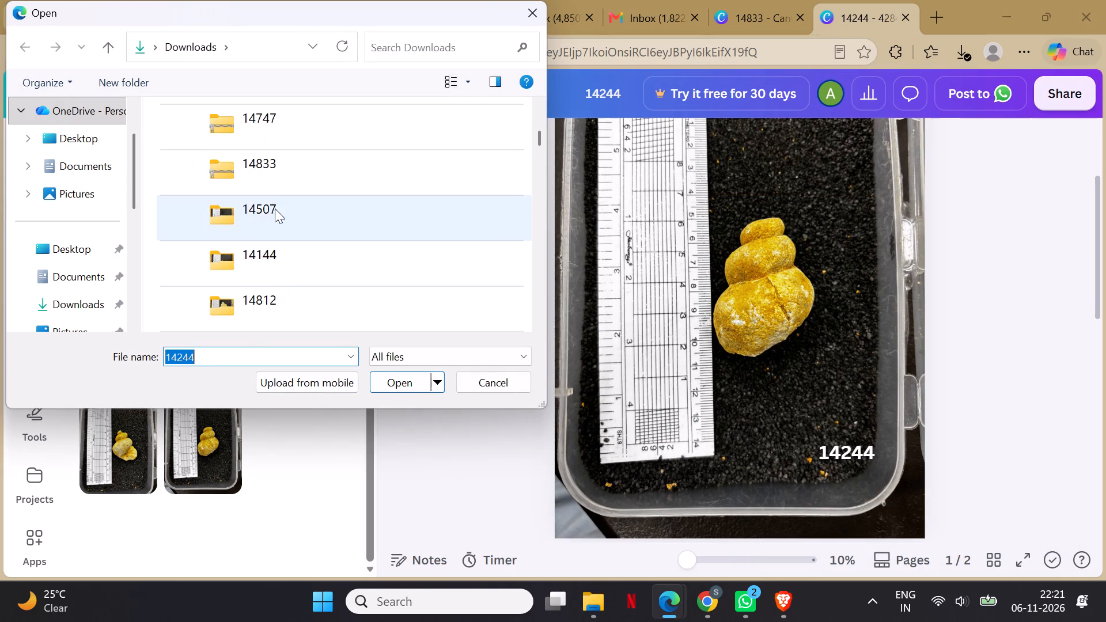
pyautogui.click(273, 210)
pyautogui.click(392, 386)
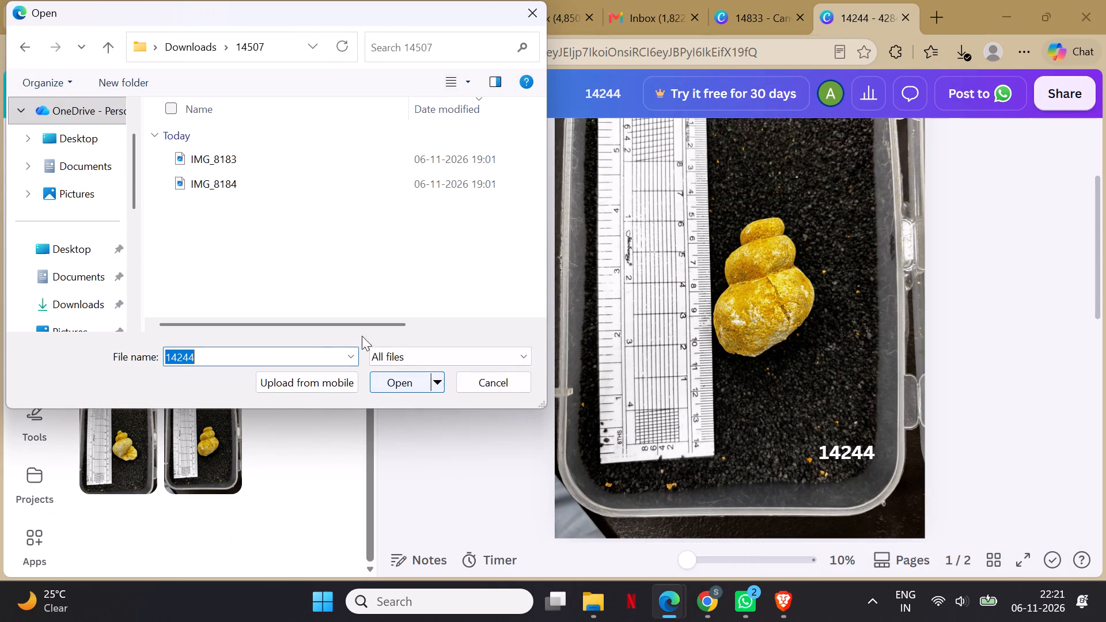
pyautogui.moveTo(283, 237); pyautogui.dragTo(320, 154)
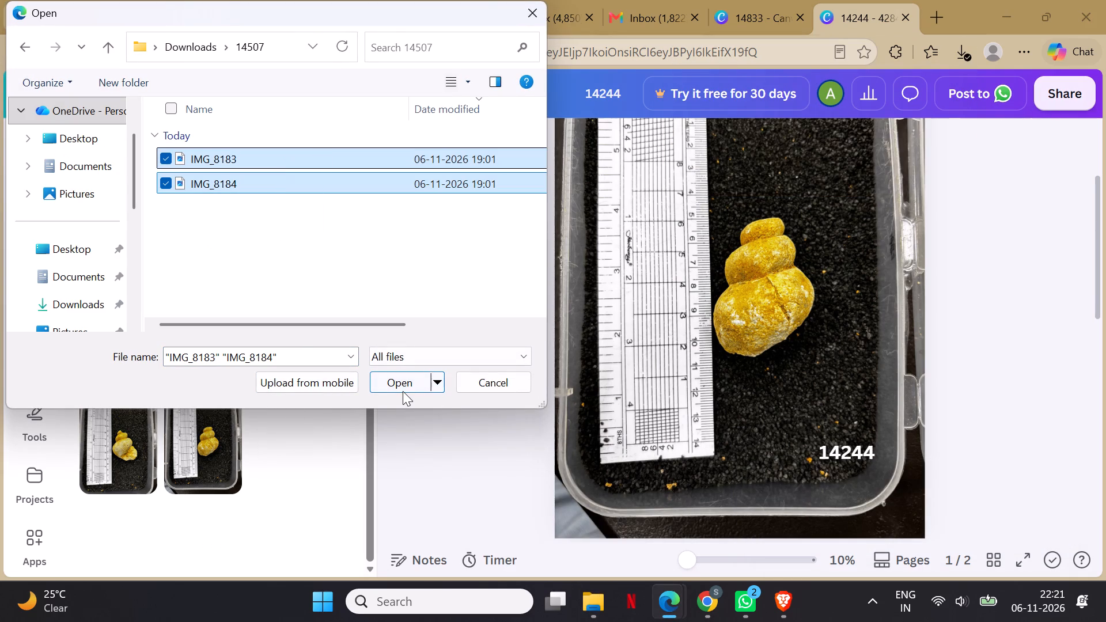
pyautogui.click(400, 391)
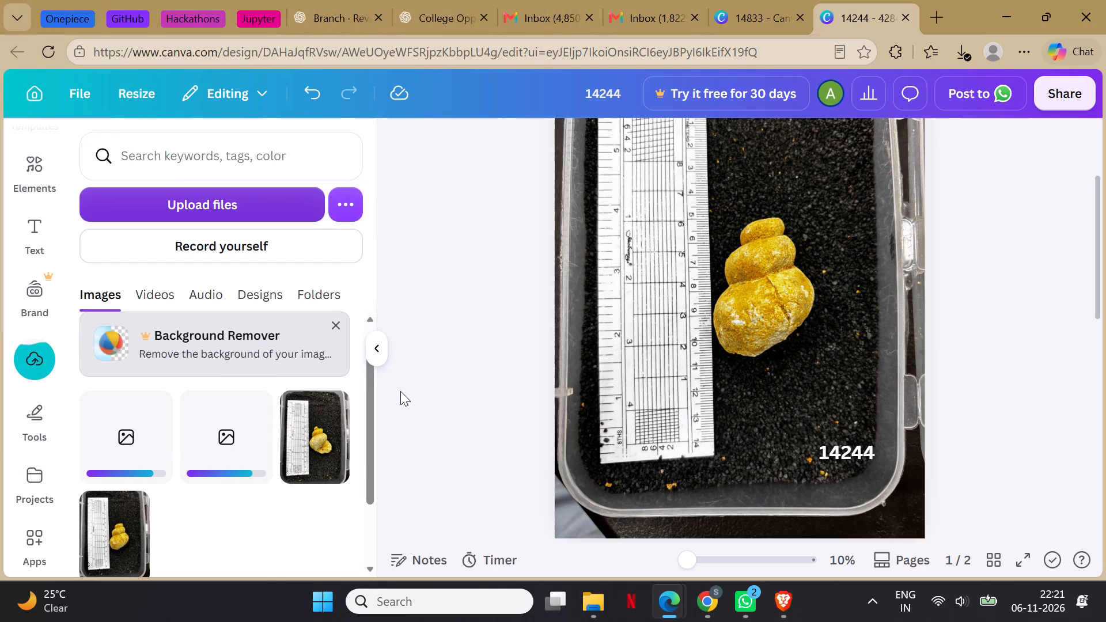
# Move the two old yellow shell photos of specimen 14244 from the Canva uploads to the trash.
pyautogui.click(278, 407)
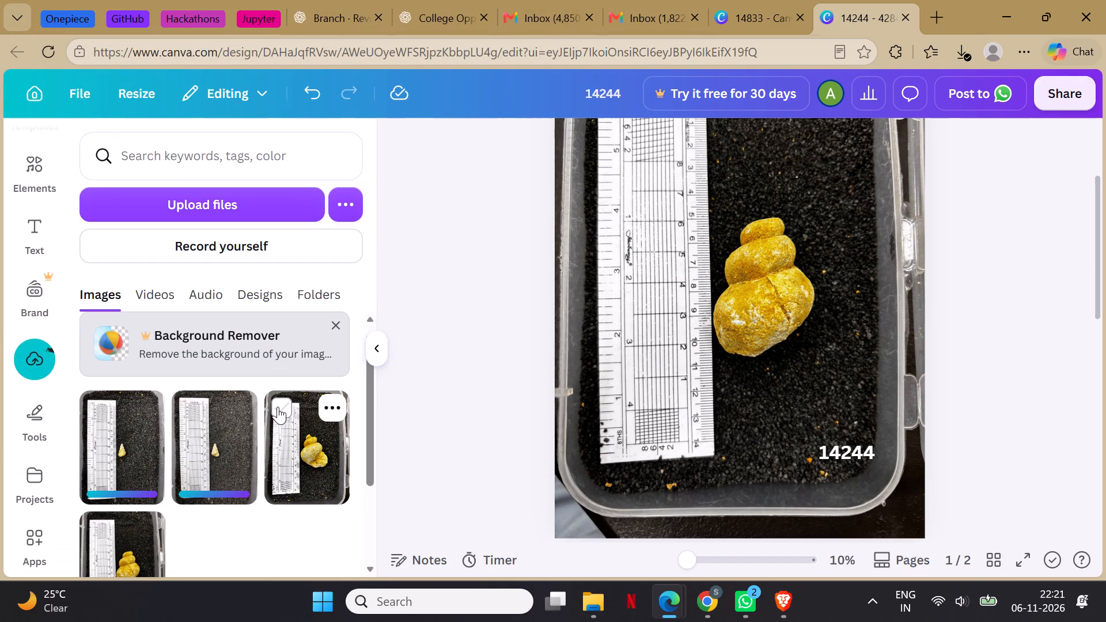
pyautogui.scroll(-2, 278, 407)
pyautogui.click(97, 402)
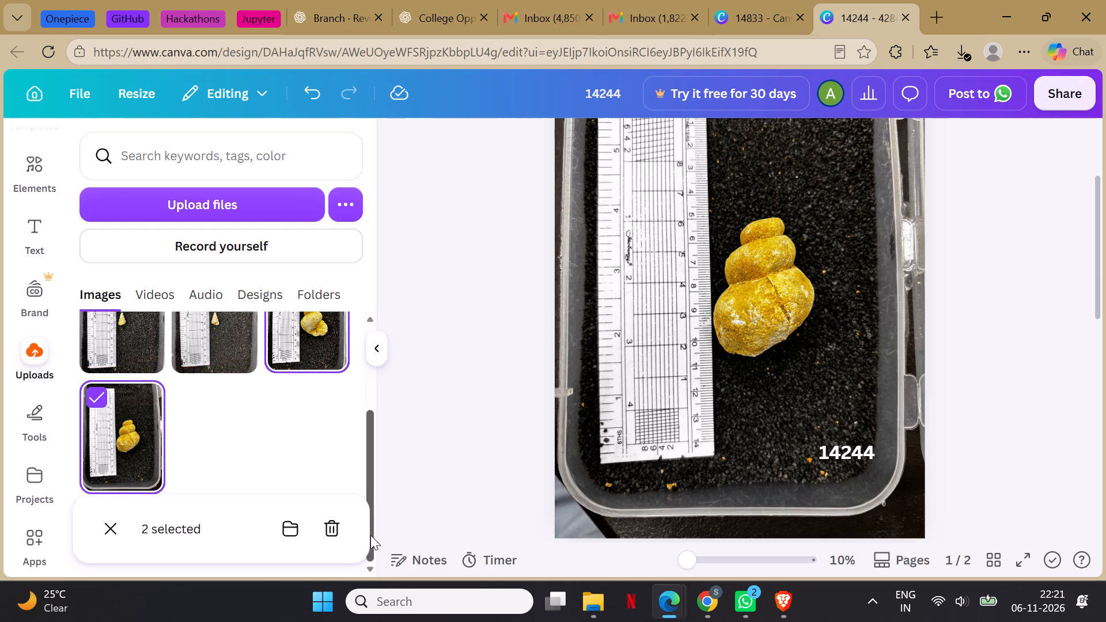
pyautogui.click(328, 521)
pyautogui.click(680, 356)
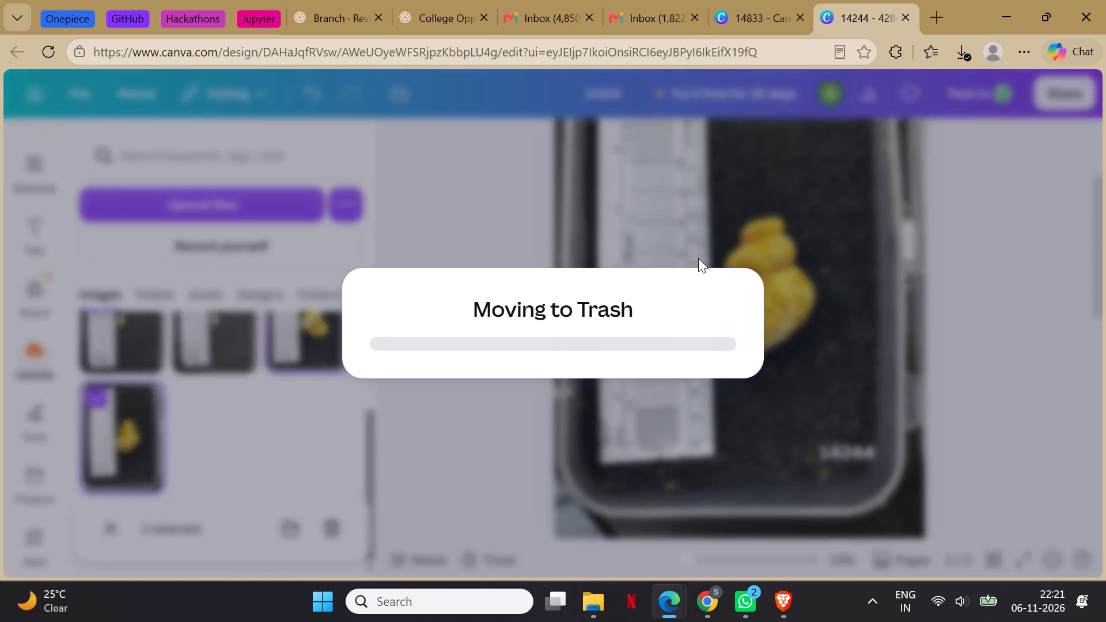
# Delete the old 14244 shell photo from page 1 of the design.
pyautogui.click(838, 237)
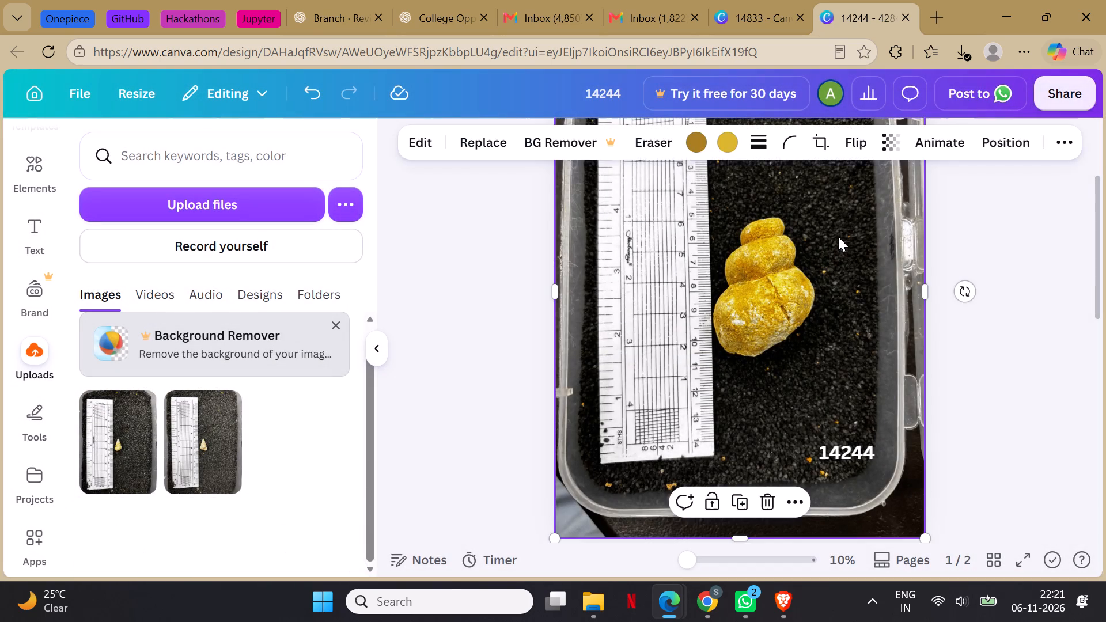
pyautogui.click(765, 513)
pyautogui.scroll(6, 779, 423)
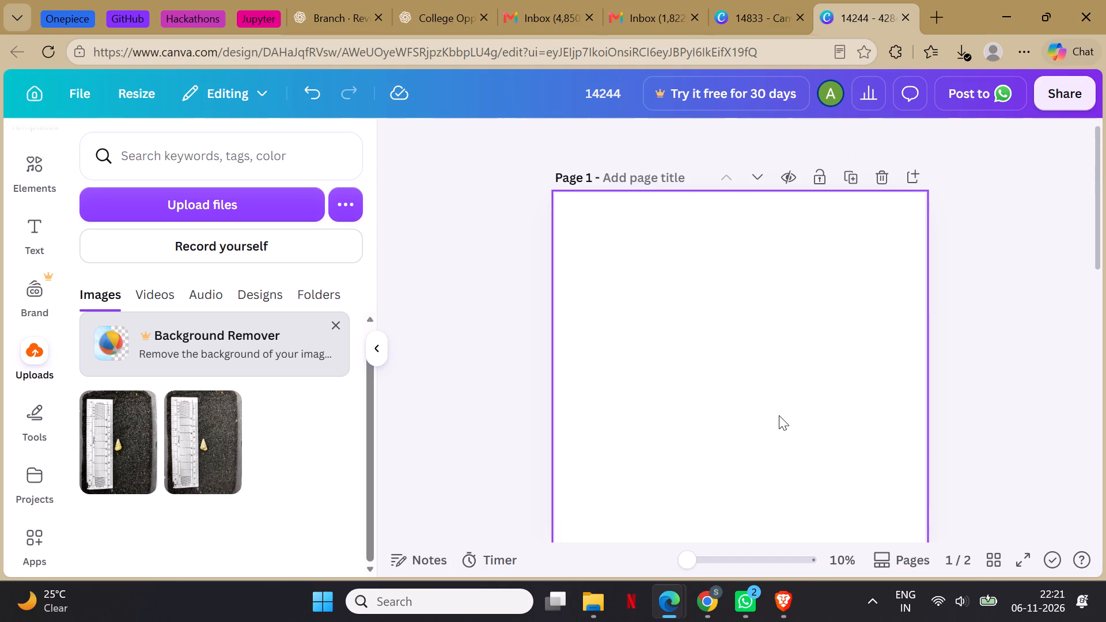
# Replace the old 14244 shell photo on page 2 with the second uploaded 14507 shell photo.
pyautogui.scroll(-6, 779, 413)
pyautogui.click(782, 394)
pyautogui.click(773, 256)
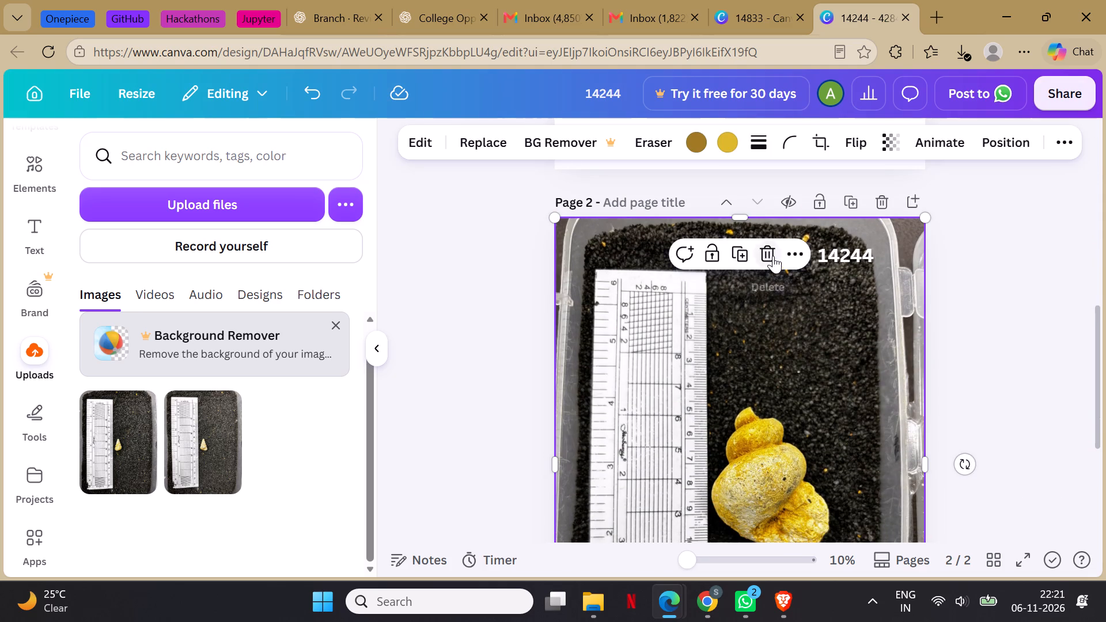
pyautogui.click(216, 447)
# Place the first uploaded 14507 shell photo on the blank page 1.
pyautogui.scroll(3, 533, 407)
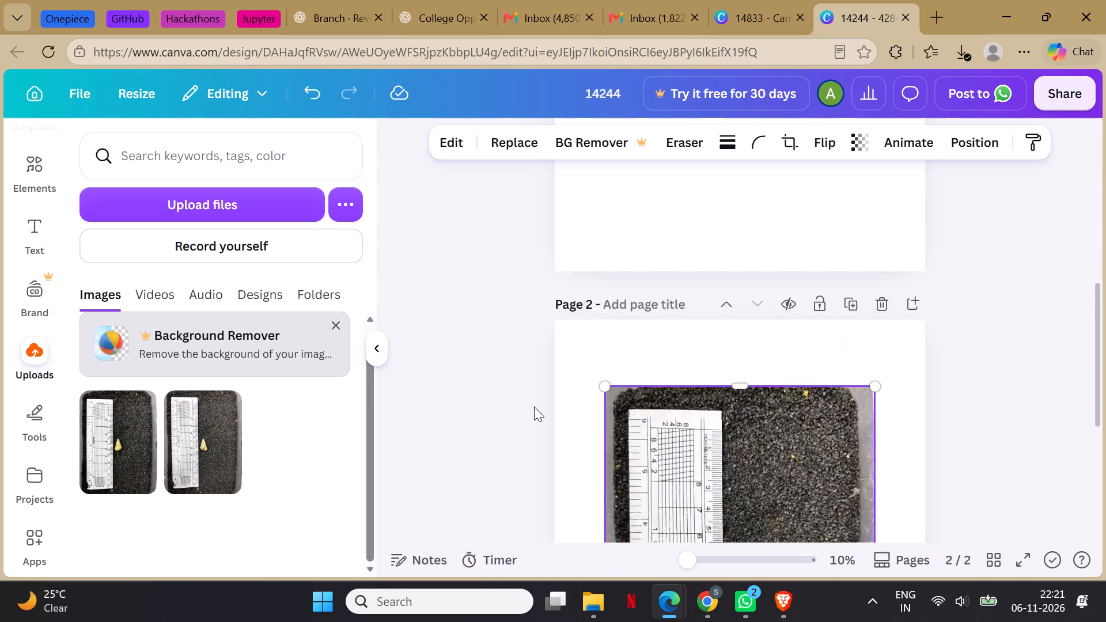
pyautogui.click(600, 327)
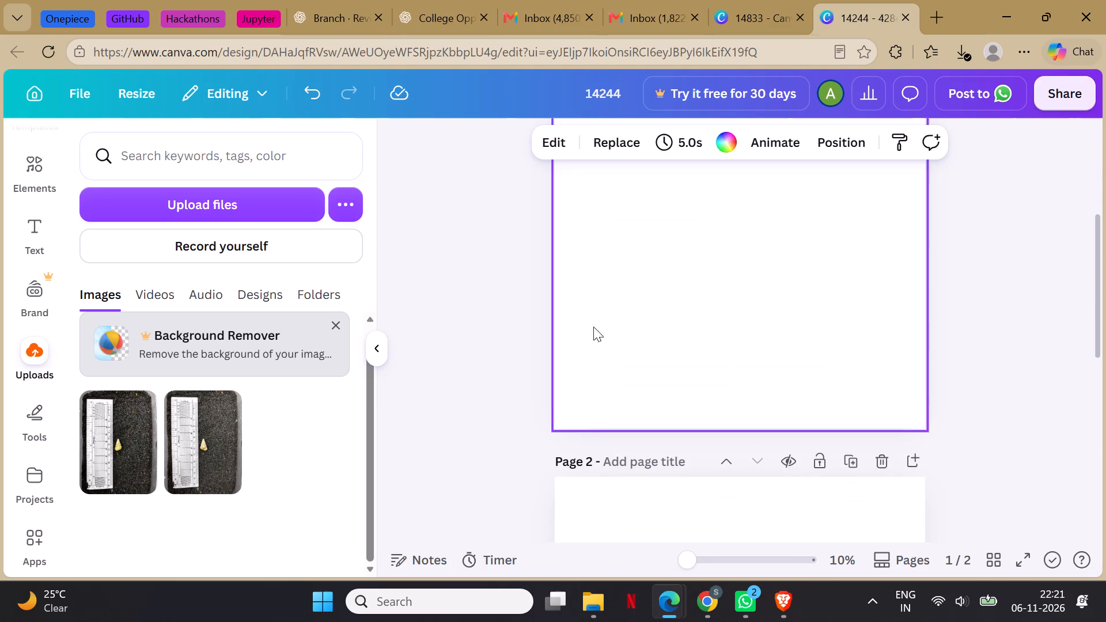
pyautogui.click(630, 295)
pyautogui.click(630, 329)
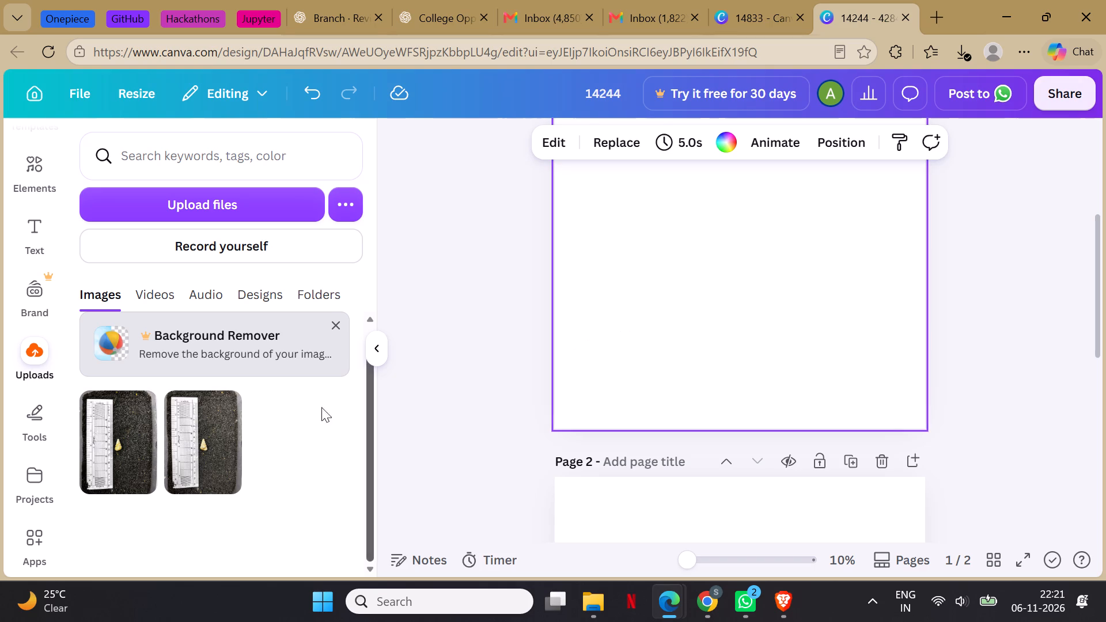
pyautogui.click(134, 461)
# Enlarge the shell photo on page 1 until it reaches the page's bottom-right corner.
pyautogui.scroll(-4, 729, 395)
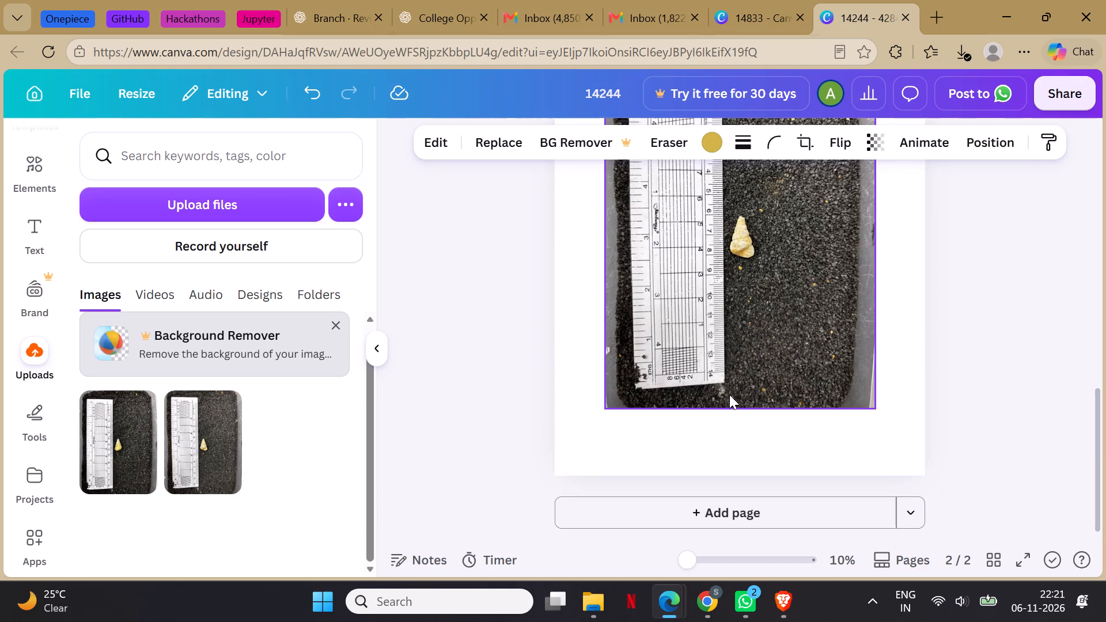
pyautogui.scroll(6, 729, 395)
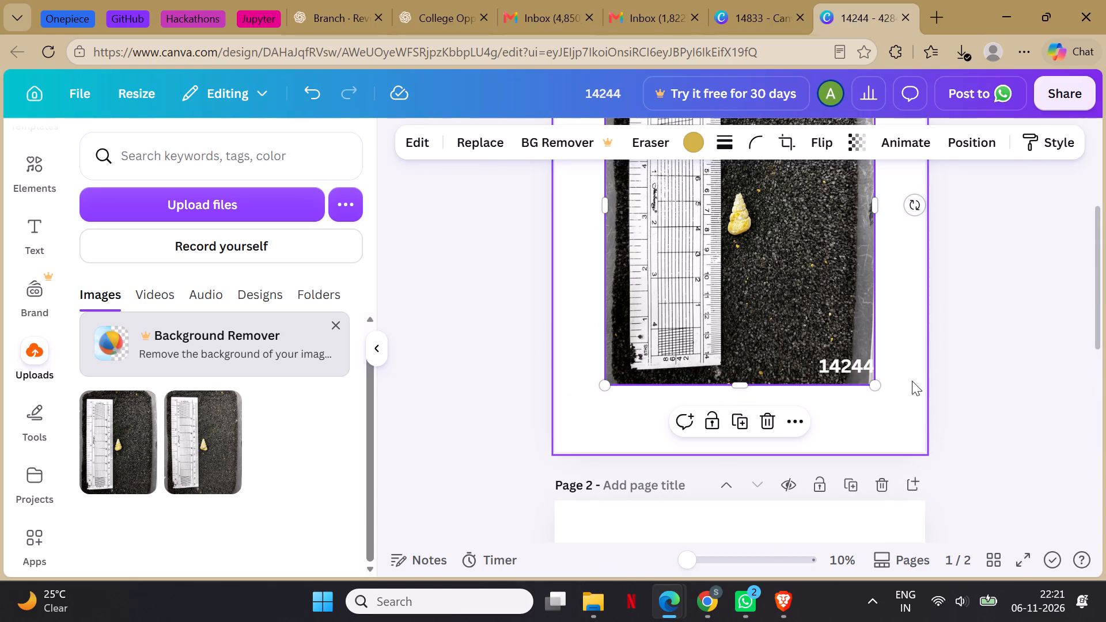
pyautogui.moveTo(876, 384); pyautogui.dragTo(921, 443)
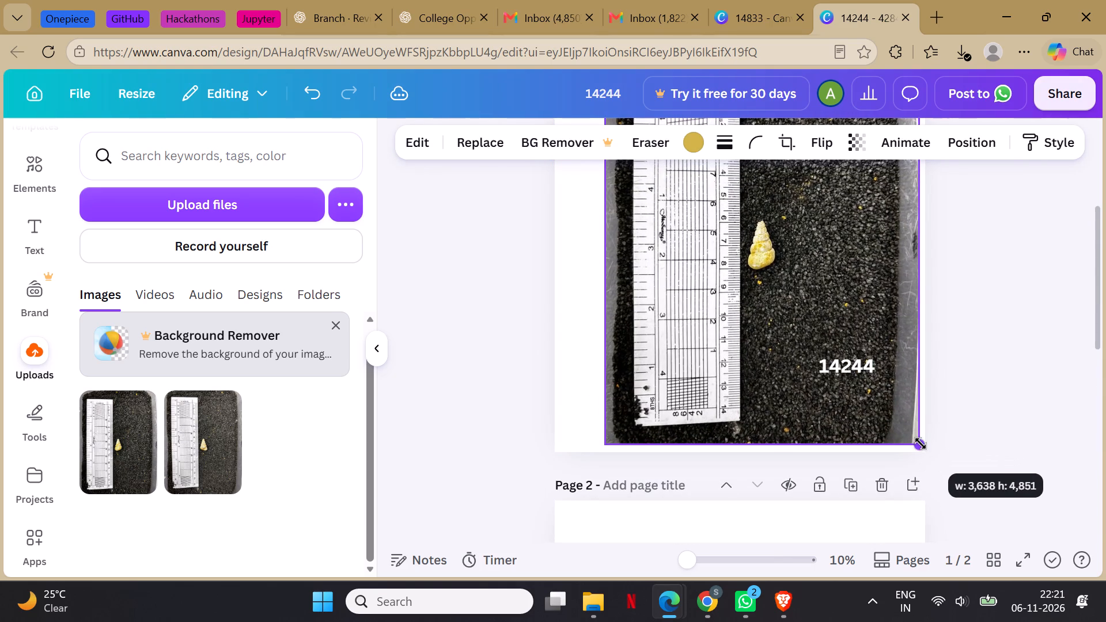
pyautogui.moveTo(921, 443); pyautogui.dragTo(925, 449)
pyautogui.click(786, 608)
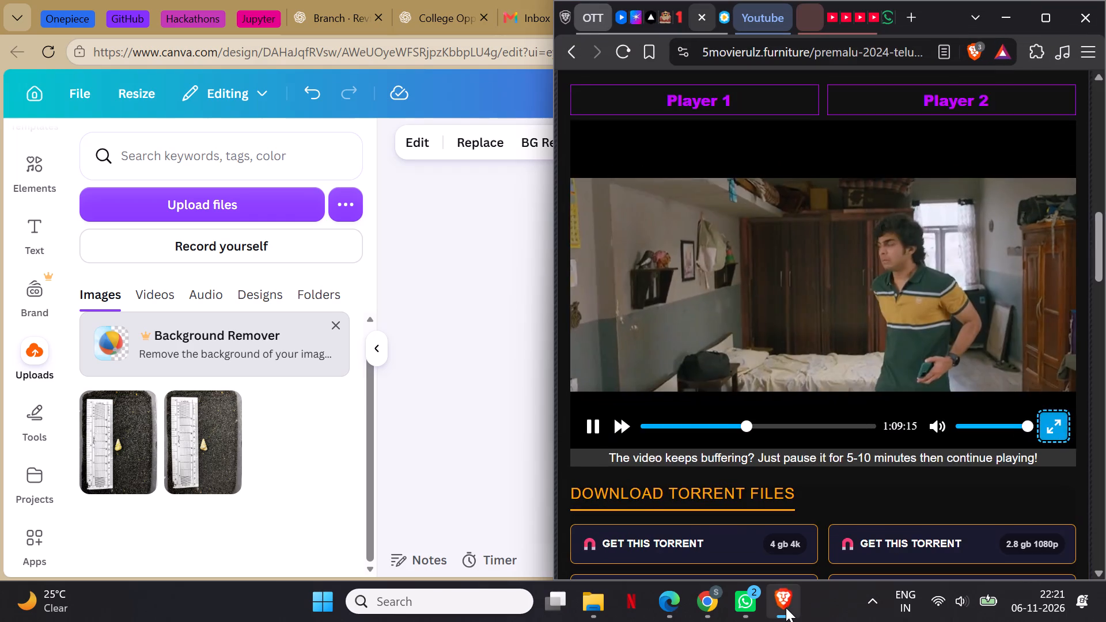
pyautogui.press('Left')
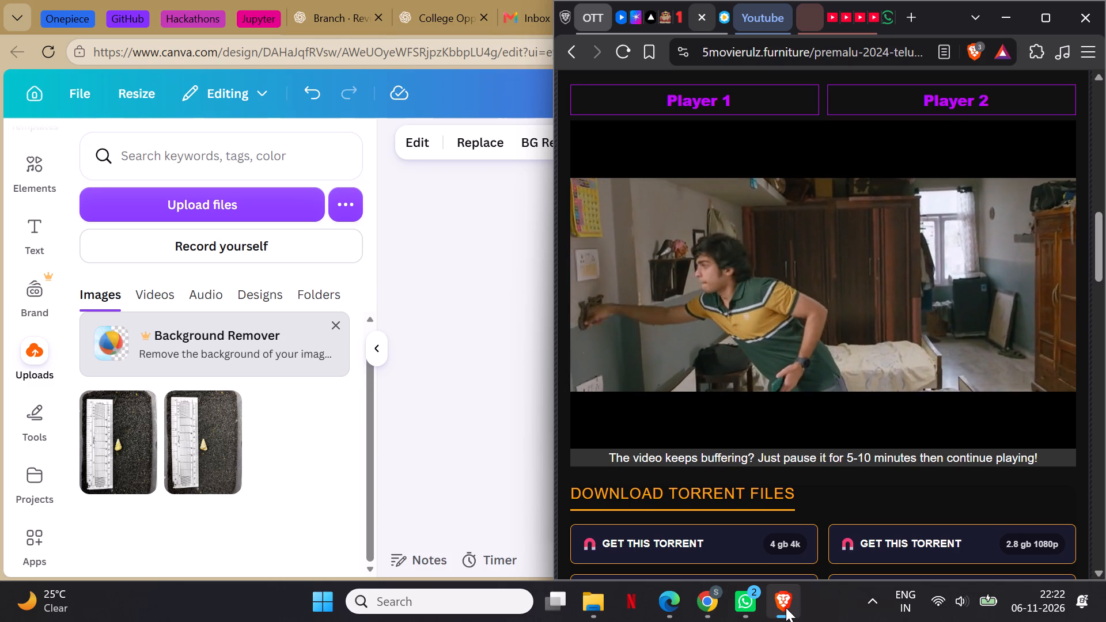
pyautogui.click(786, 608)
# Extend the page 1 shell photo to the page's top-left corner so that it fills the page.
pyautogui.scroll(2, 654, 362)
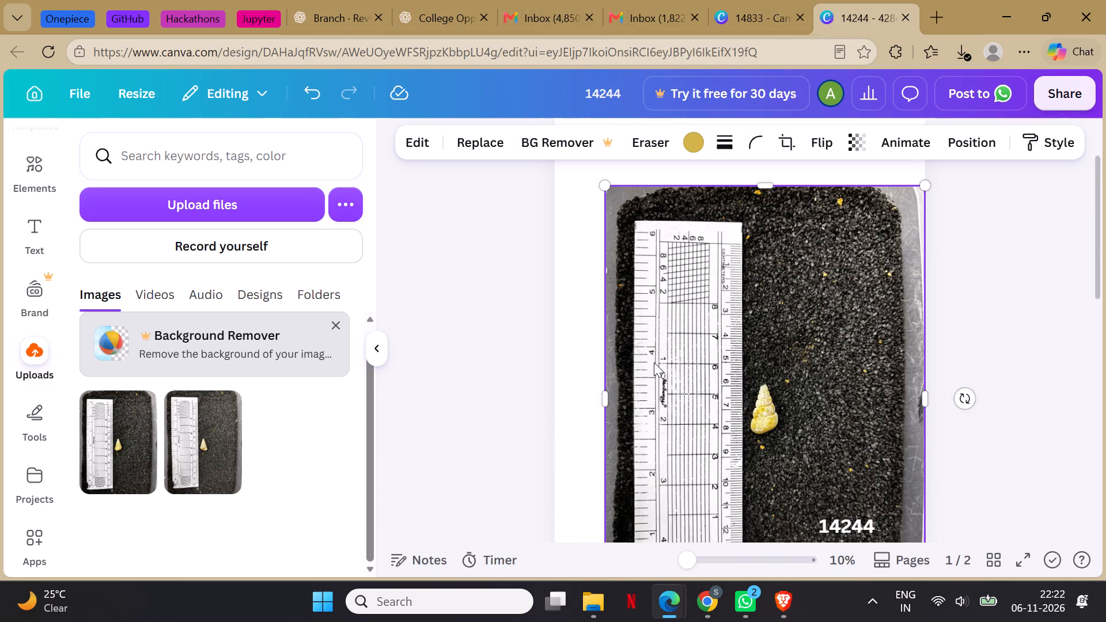
pyautogui.scroll(1, 622, 297)
pyautogui.moveTo(605, 265); pyautogui.dragTo(589, 242)
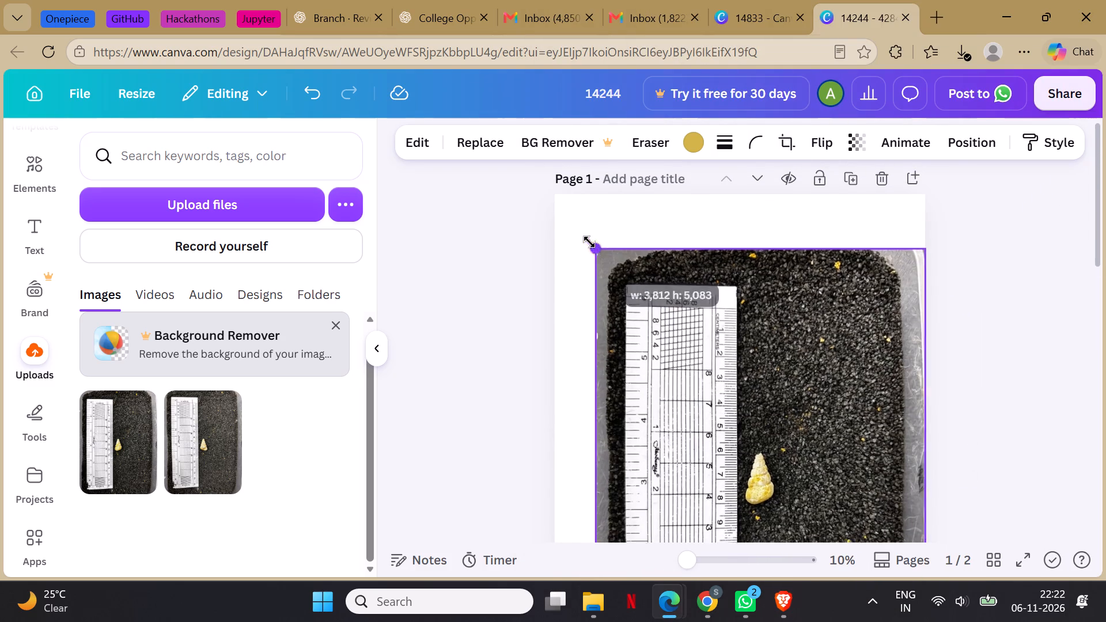
pyautogui.moveTo(589, 242); pyautogui.dragTo(559, 197)
# Enlarge the shell photo on page 2 towards opposite corners so that it fills the whole page.
pyautogui.scroll(-4, 594, 313)
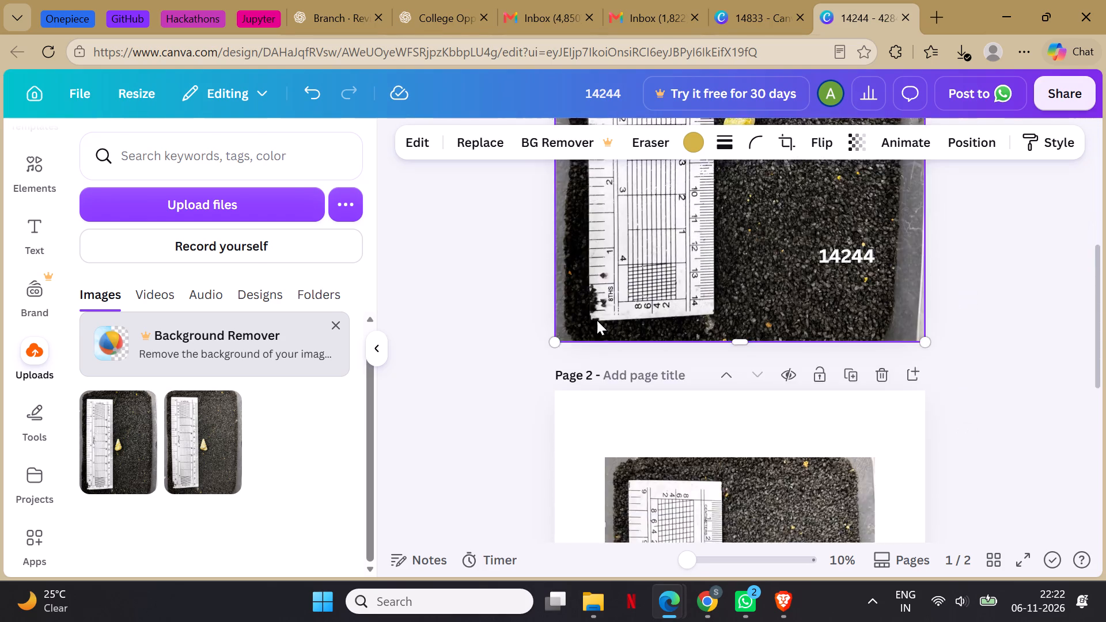
pyautogui.scroll(-3, 597, 320)
pyautogui.scroll(-1, 789, 410)
pyautogui.click(789, 408)
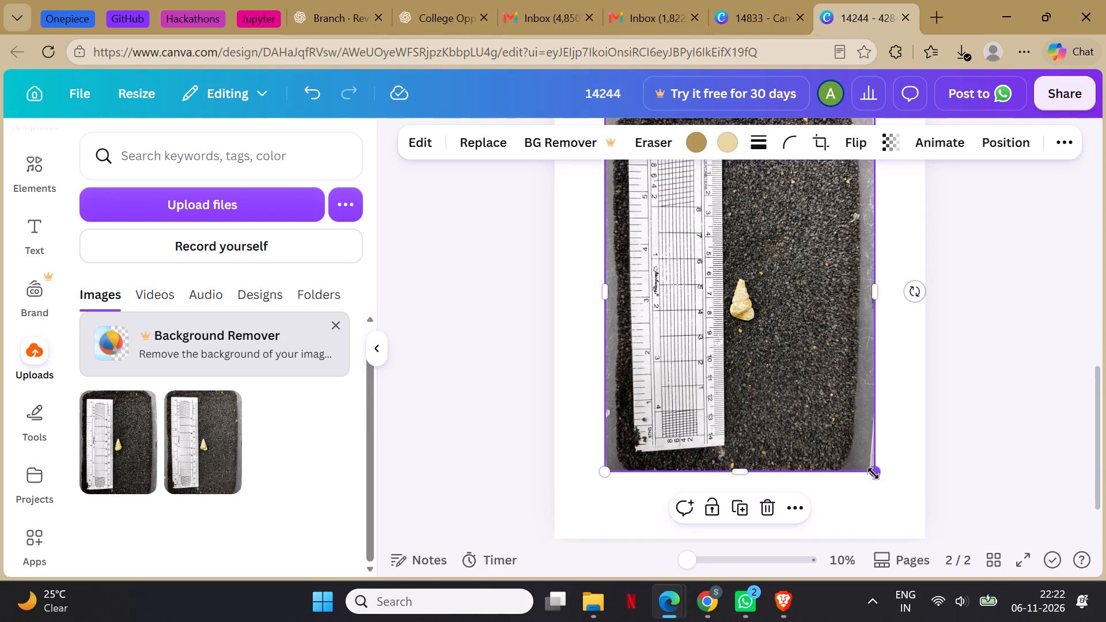
pyautogui.moveTo(873, 473); pyautogui.dragTo(911, 546)
pyautogui.scroll(1, 720, 386)
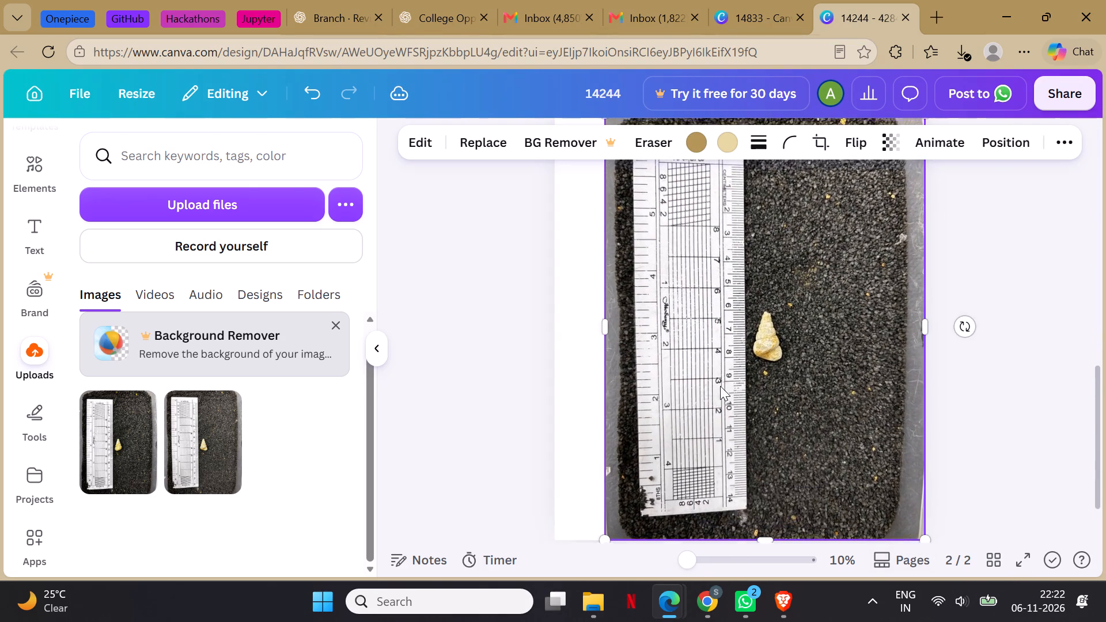
pyautogui.scroll(2, 720, 386)
pyautogui.moveTo(606, 370); pyautogui.dragTo(567, 301)
# Change the specimen number label on page 1 to 14507.
pyautogui.scroll(-4, 598, 329)
pyautogui.scroll(6, 906, 396)
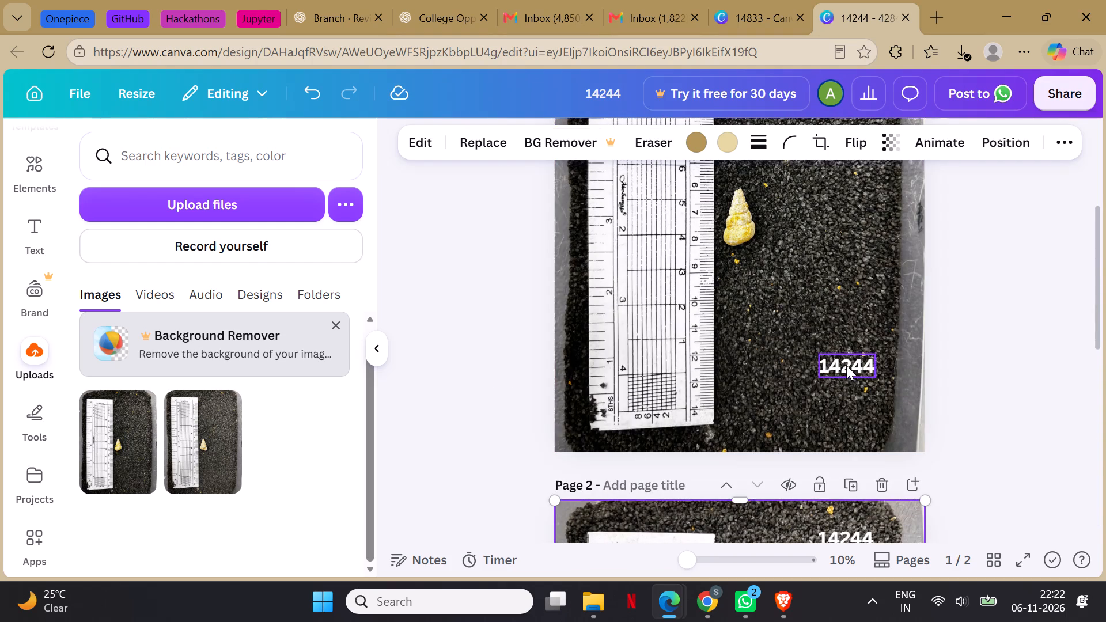
pyautogui.click(846, 365)
pyautogui.click(865, 370)
pyautogui.press('Right')
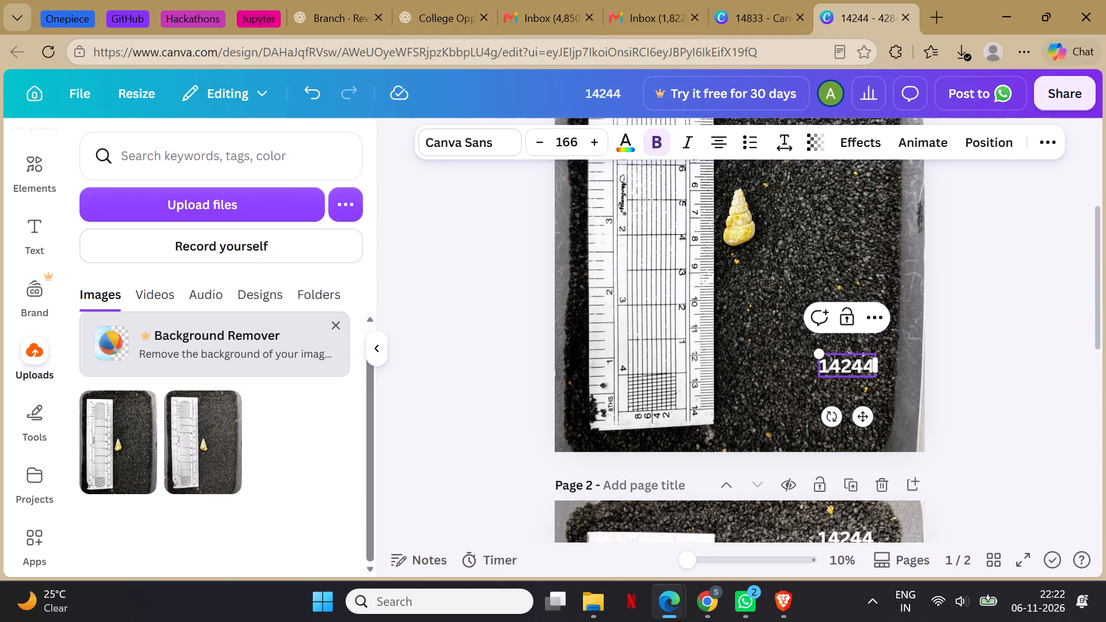
pyautogui.press('BackSpace')
pyautogui.press('BackSpace')
pyautogui.press('BackSpace')
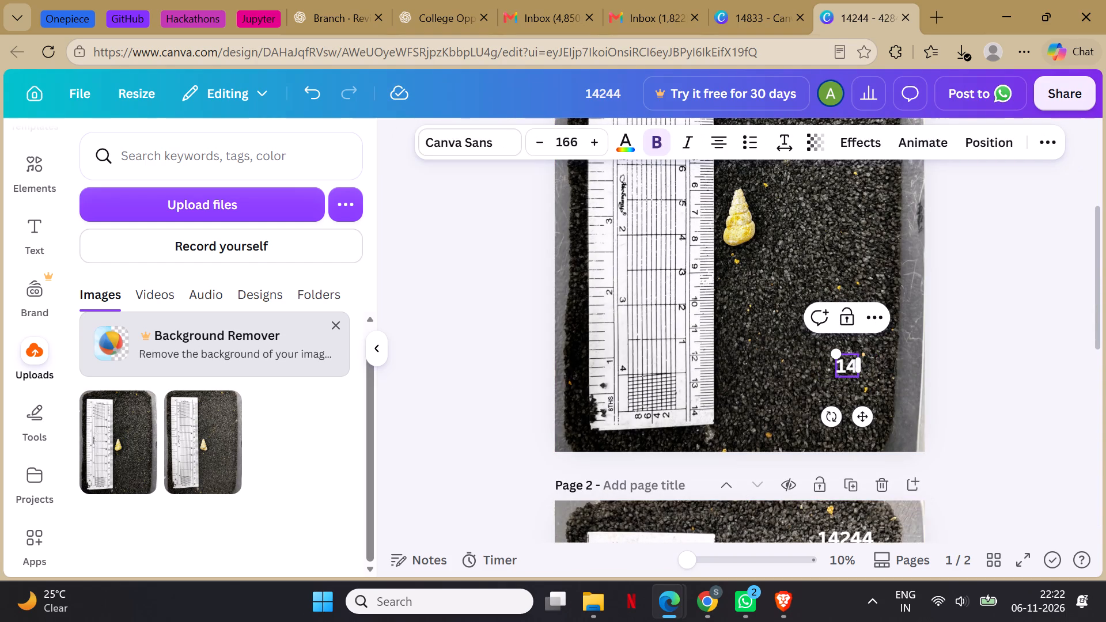
pyautogui.write('507')
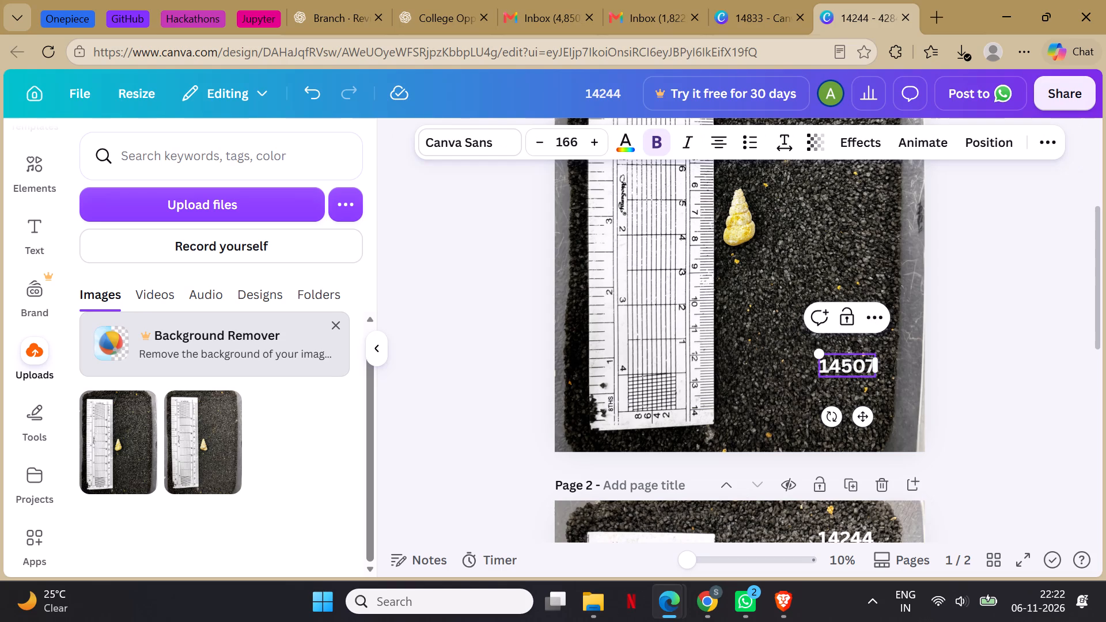
# Rename the design as 14507.
pyautogui.click(624, 92)
pyautogui.press('BackSpace')
pyautogui.press('BackSpace')
pyautogui.press('BackSpace')
pyautogui.write('507')
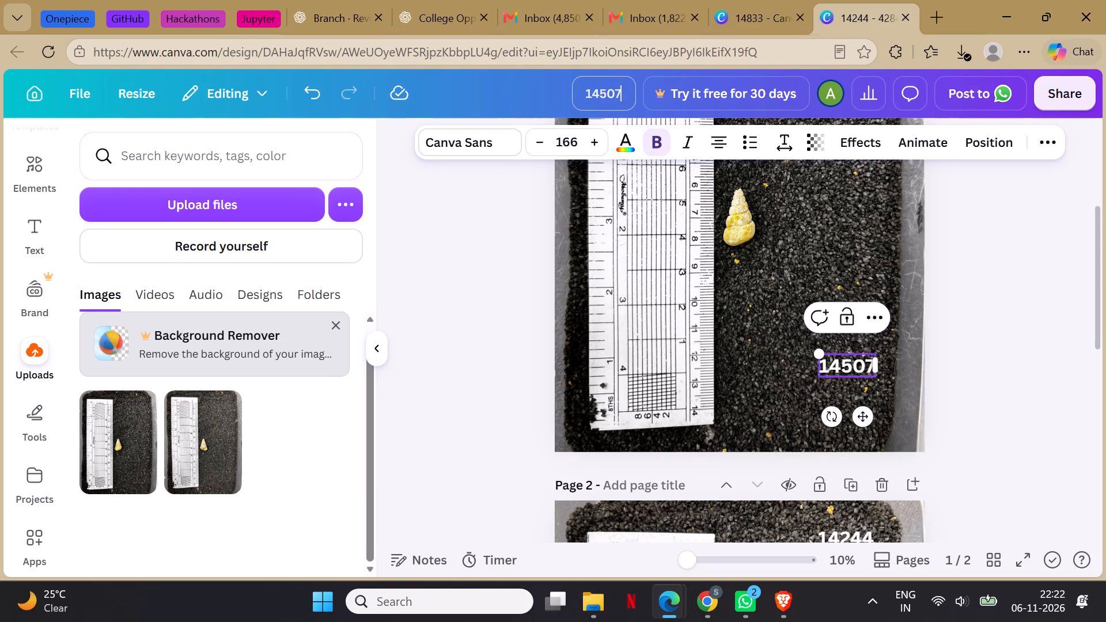
pyautogui.press('Return')
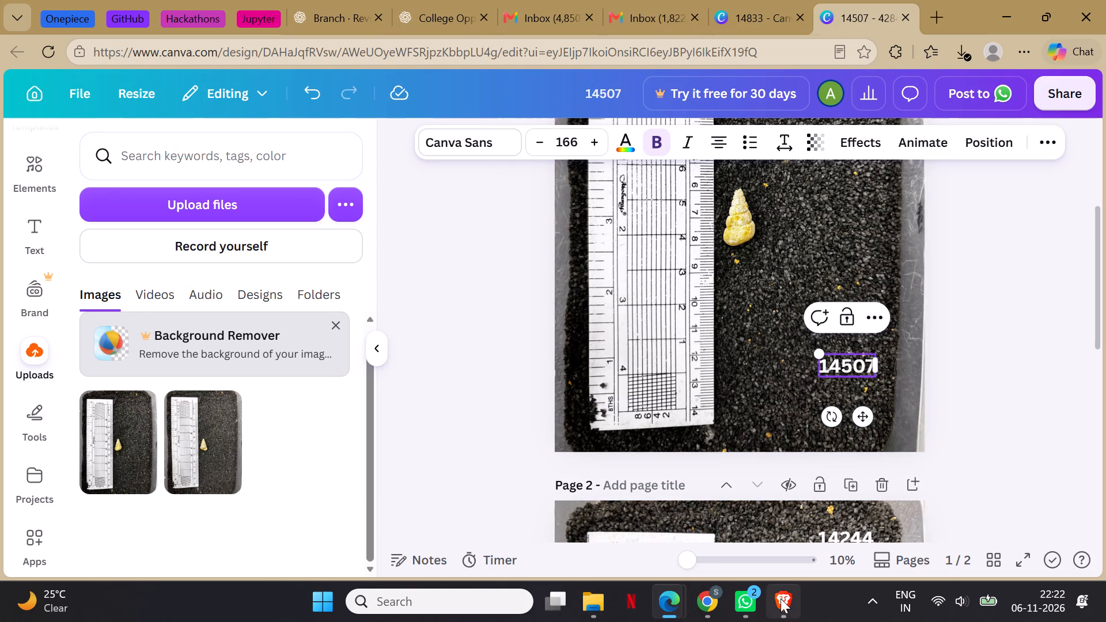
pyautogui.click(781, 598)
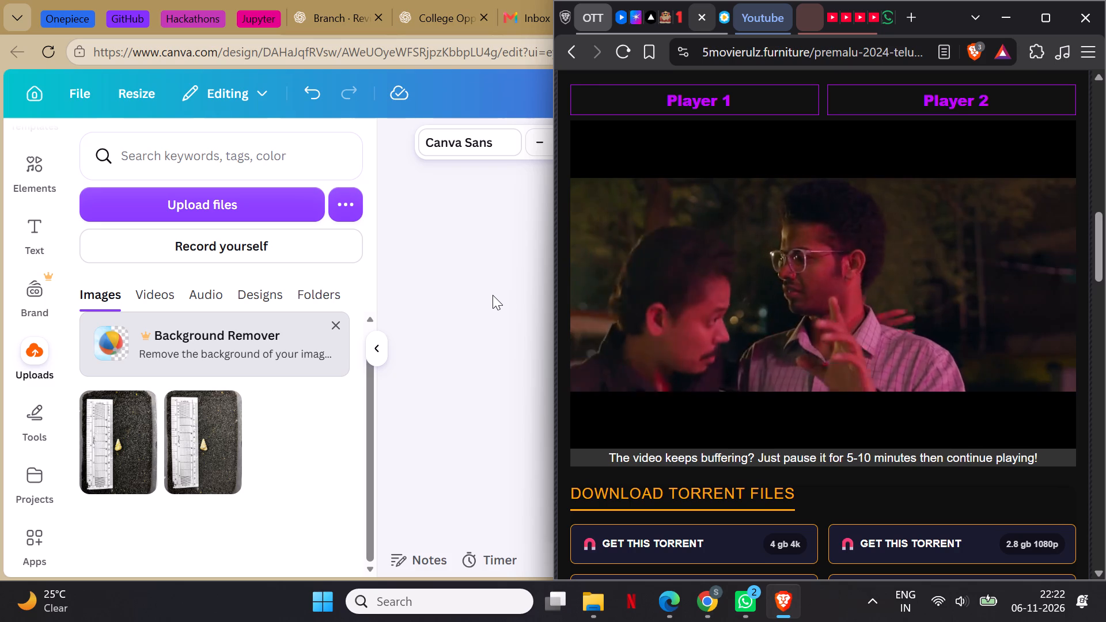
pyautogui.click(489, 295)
# Move the 14507 label on page 1 slightly lower on the photo.
pyautogui.scroll(-2, 868, 337)
pyautogui.moveTo(855, 190); pyautogui.dragTo(855, 214)
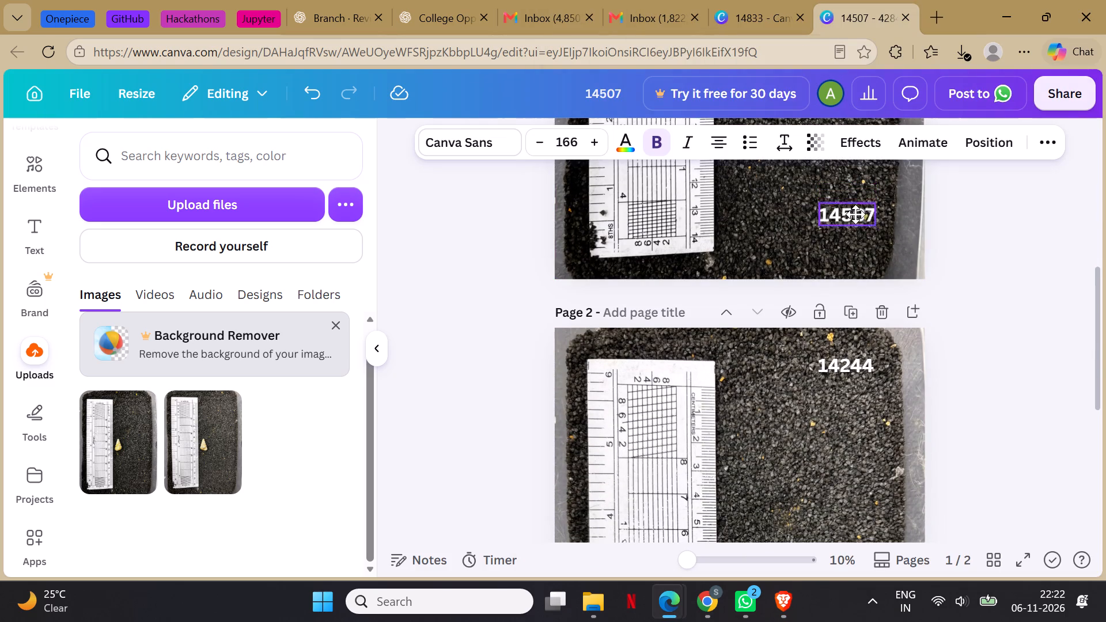
pyautogui.moveTo(855, 214); pyautogui.dragTo(855, 222)
# Change the specimen number label on page 2 to 14507.
pyautogui.click(859, 362)
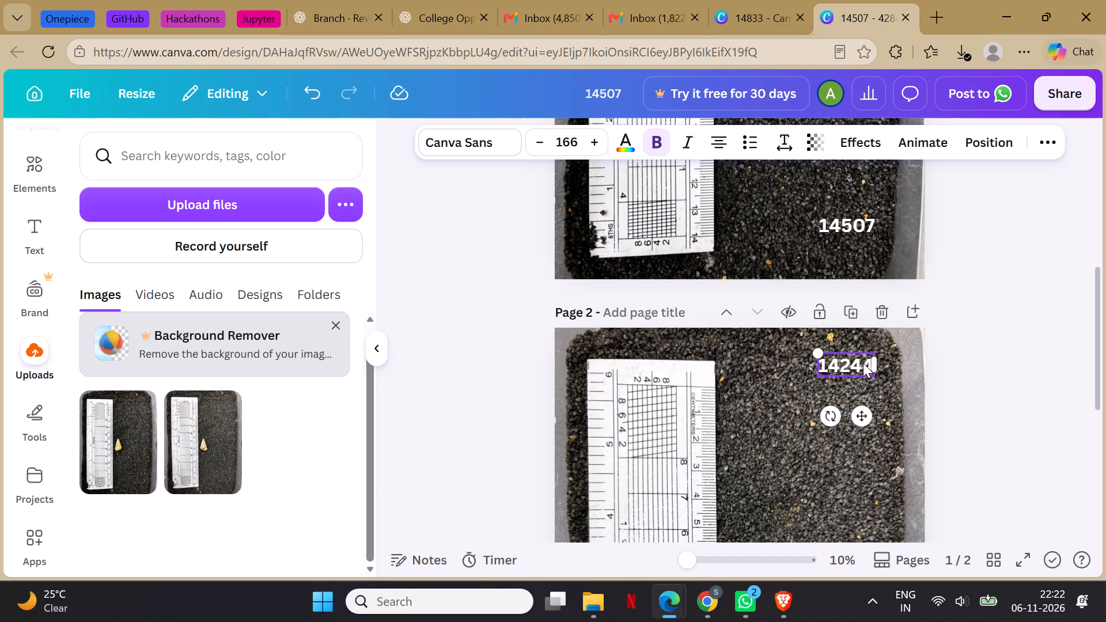
pyautogui.doubleClick(863, 364)
pyautogui.press('Right')
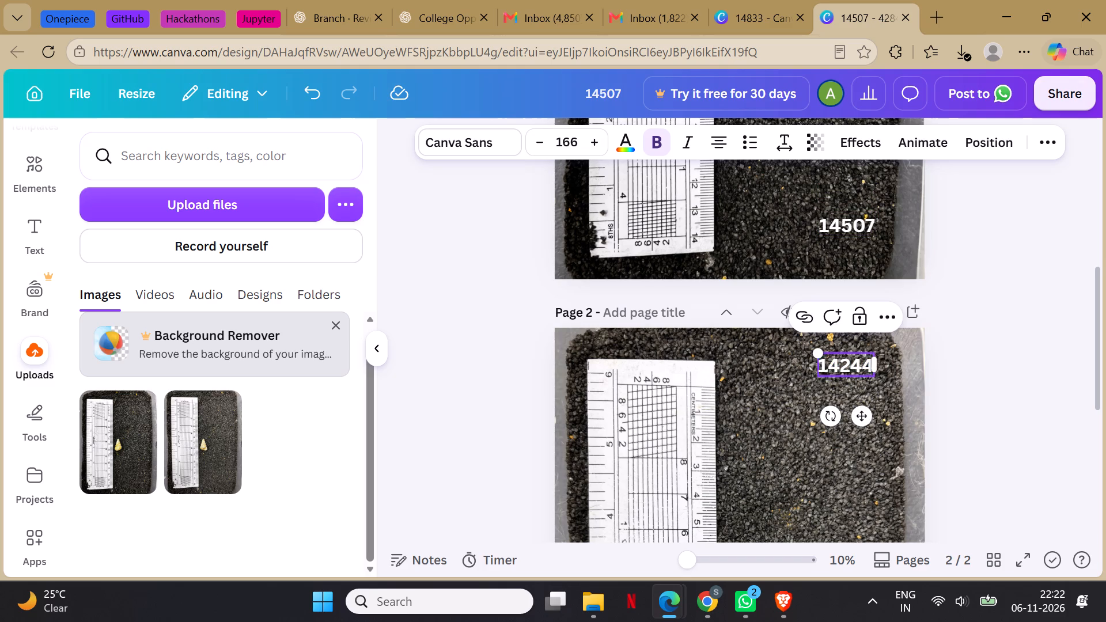
pyautogui.press('BackSpace')
pyautogui.press('BackSpace')
pyautogui.press('BackSpace')
pyautogui.write('507')
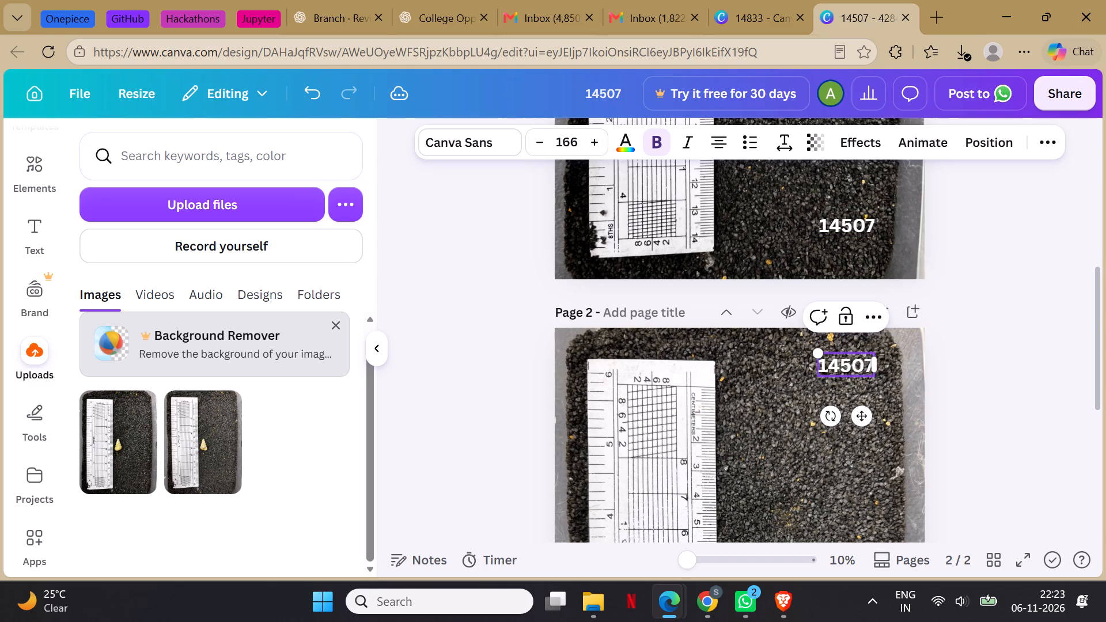
pyautogui.click(1055, 348)
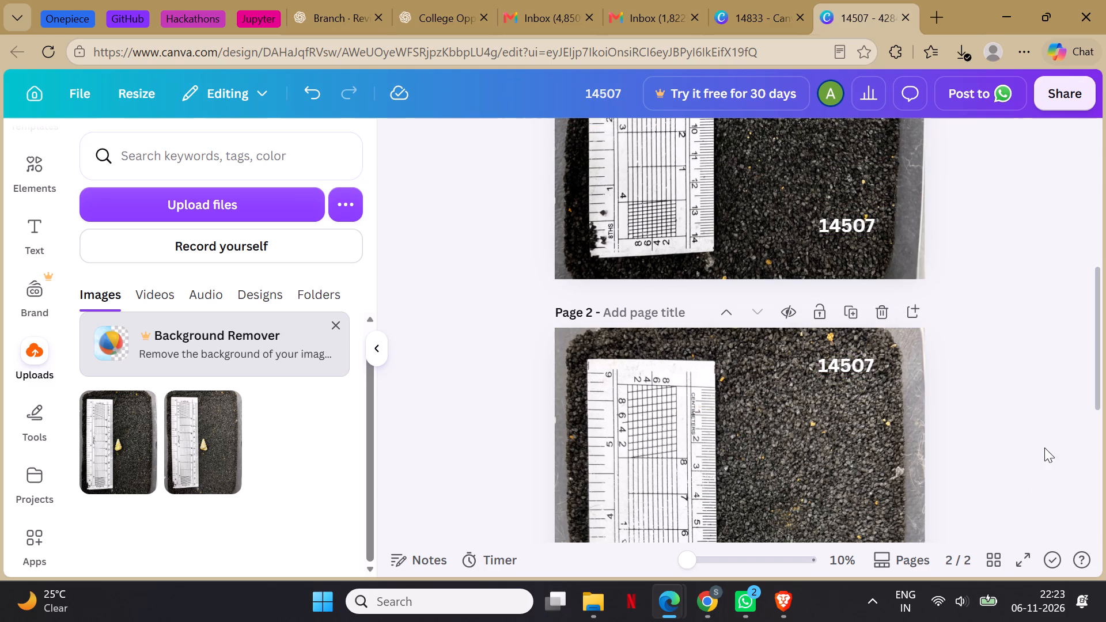
# Download the 14507 design as PNG.
pyautogui.scroll(-5, 1007, 222)
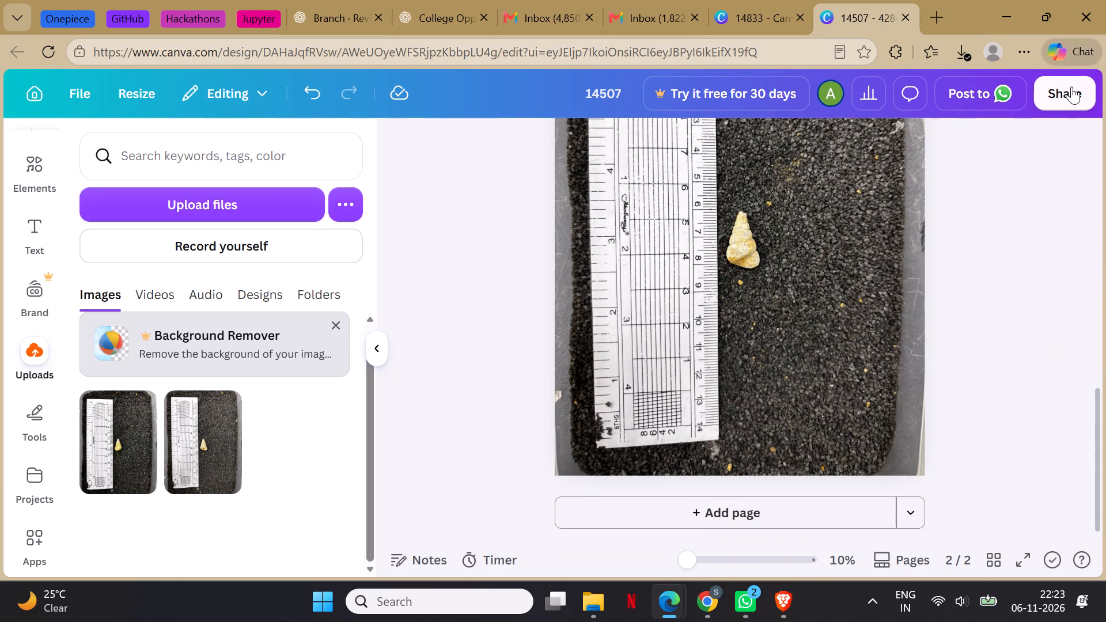
pyautogui.click(1071, 86)
pyautogui.click(802, 498)
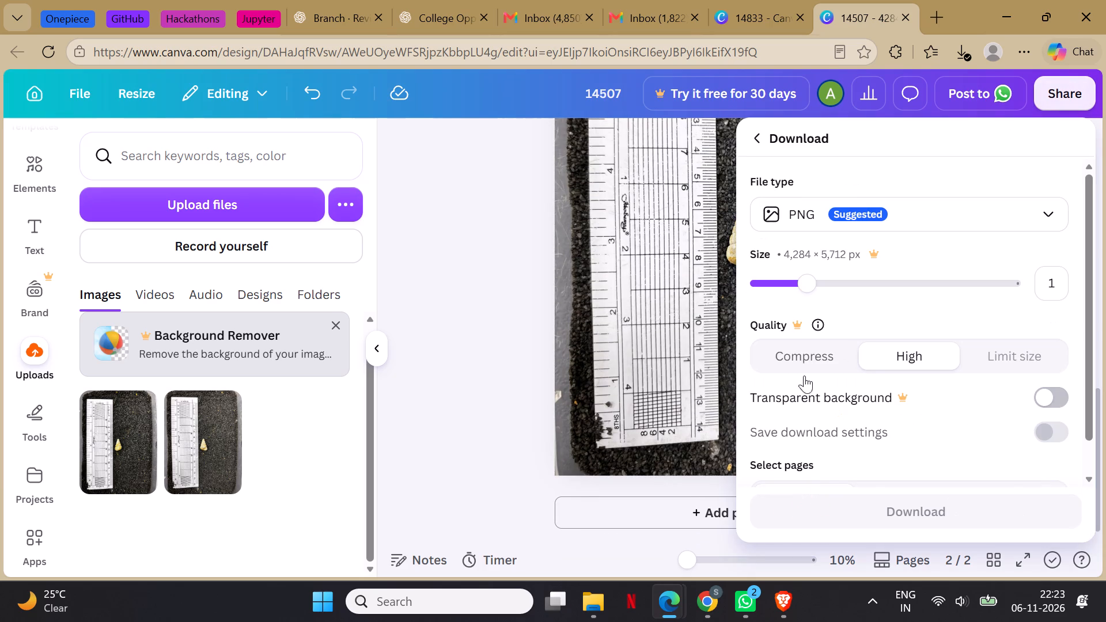
pyautogui.scroll(-4, 878, 450)
pyautogui.click(862, 509)
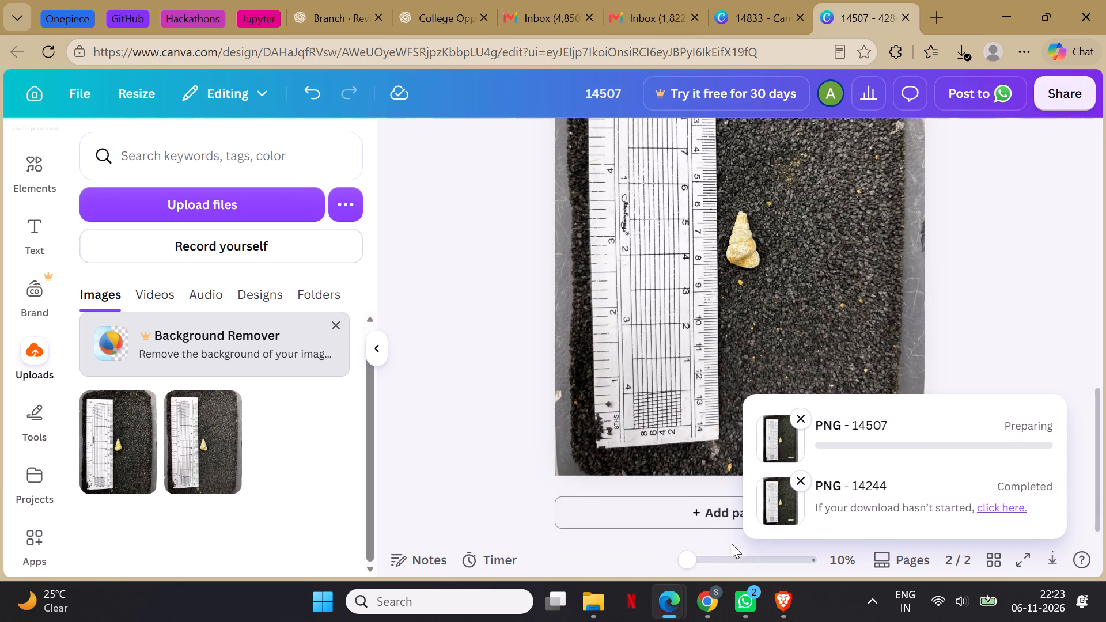
# Move the unzipped 14507 folder from Downloads to Documents in File Explorer and return to Downloads.
pyautogui.click(605, 606)
pyautogui.click(318, 439)
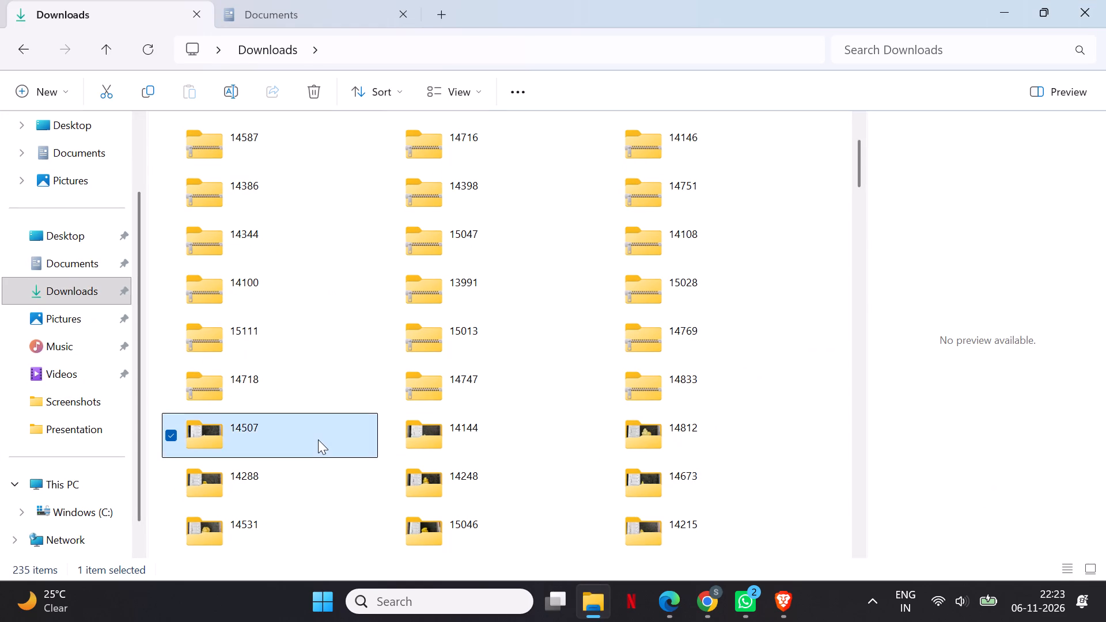
pyautogui.hotkey('ctrl', 'x')
pyautogui.click(258, 17)
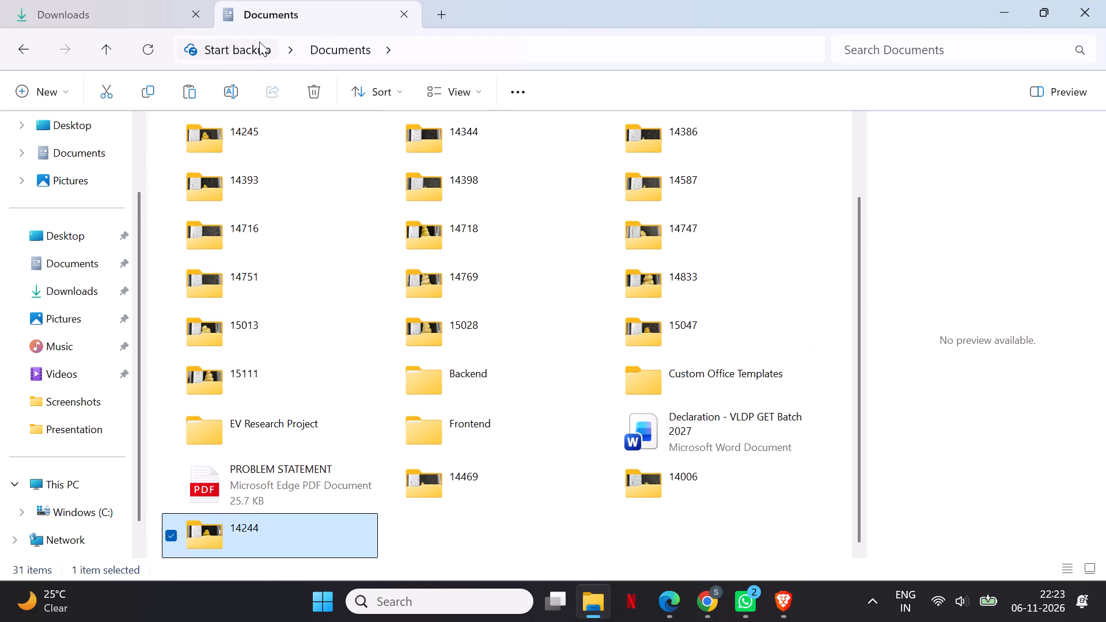
pyautogui.hotkey('ctrl', 'v')
pyautogui.click(115, 9)
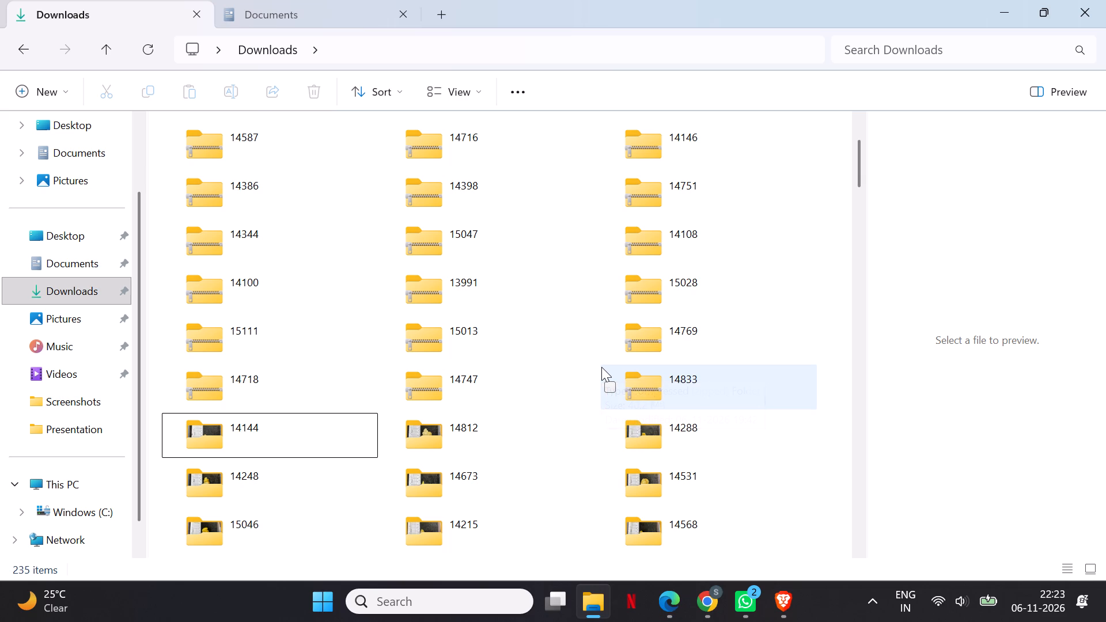
# Upload IMG_8180 and IMG_8181 from the 14144 folder in Downloads to the Canva design's uploads.
pyautogui.click(1002, 11)
pyautogui.click(219, 206)
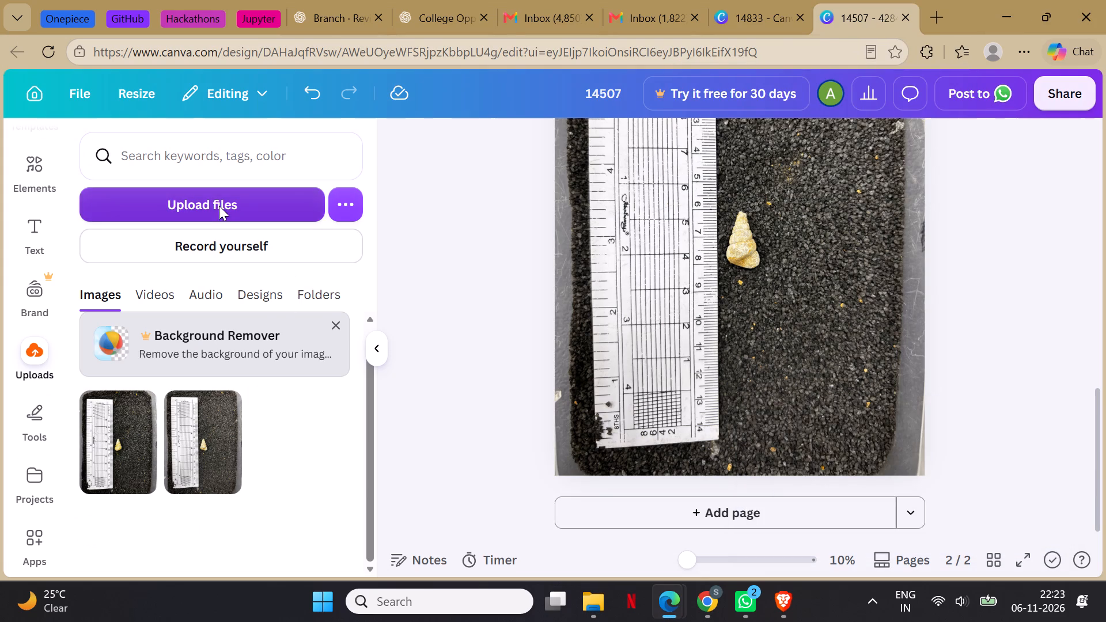
pyautogui.scroll(-7, 218, 256)
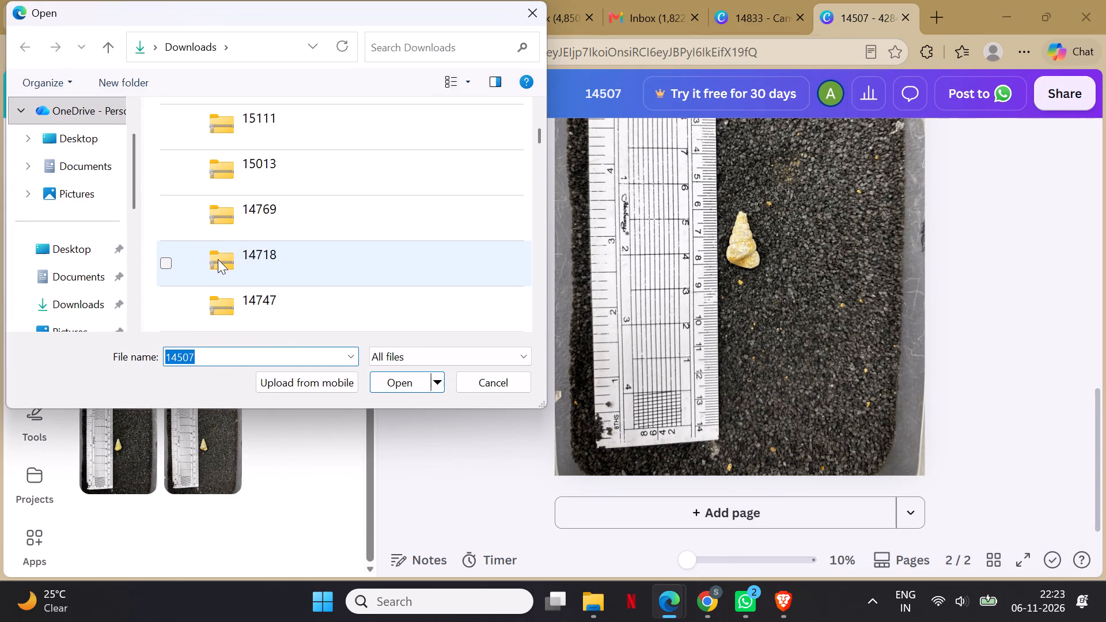
pyautogui.scroll(-2, 228, 275)
pyautogui.doubleClick(280, 129)
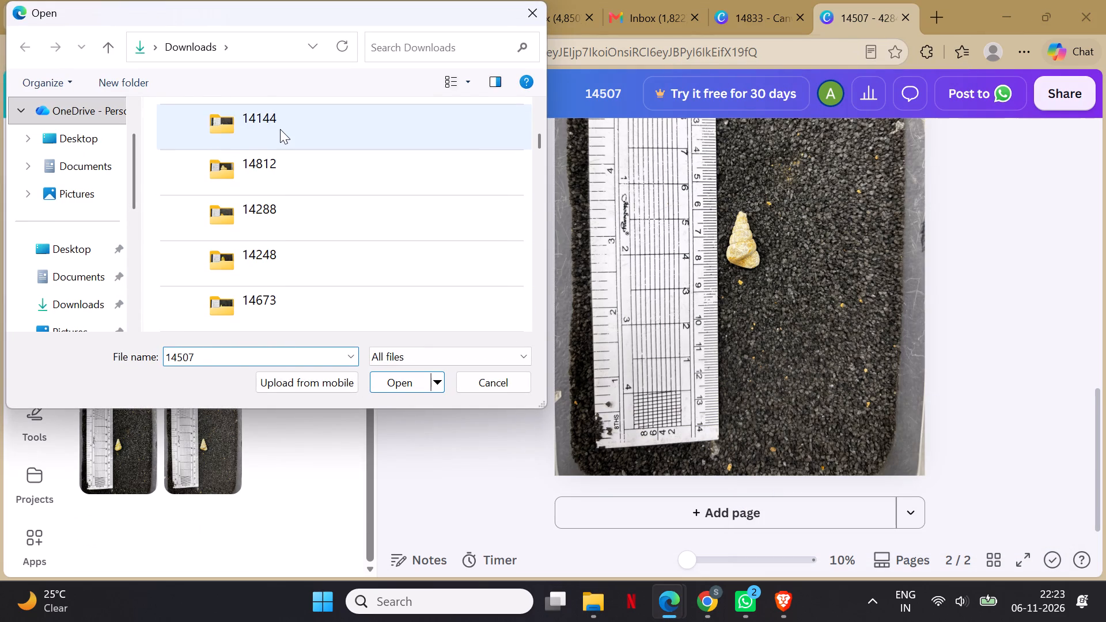
pyautogui.moveTo(276, 197); pyautogui.dragTo(306, 159)
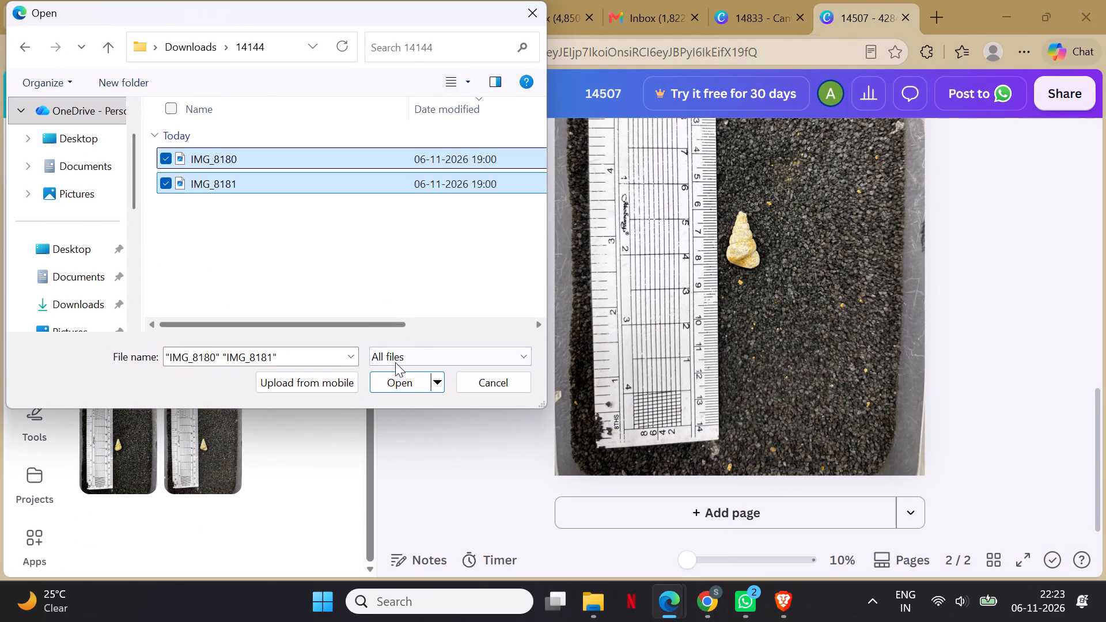
pyautogui.click(395, 385)
# Move the two old 14507 shell photos from the uploads to Trash.
pyautogui.scroll(-3, 260, 389)
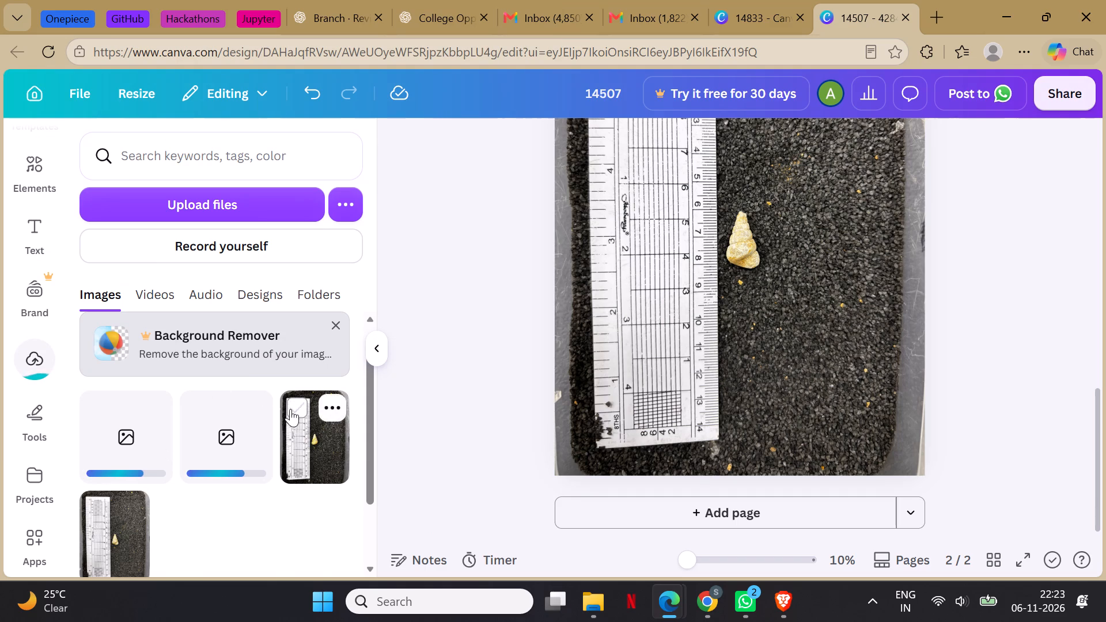
pyautogui.click(294, 403)
pyautogui.scroll(-2, 127, 465)
pyautogui.click(98, 420)
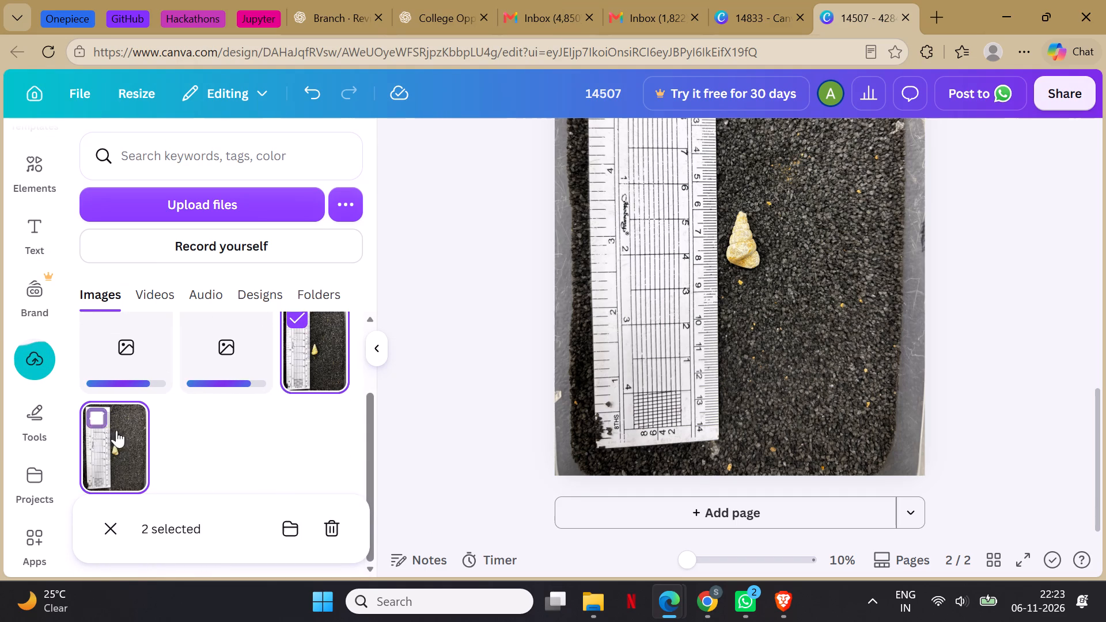
pyautogui.click(325, 535)
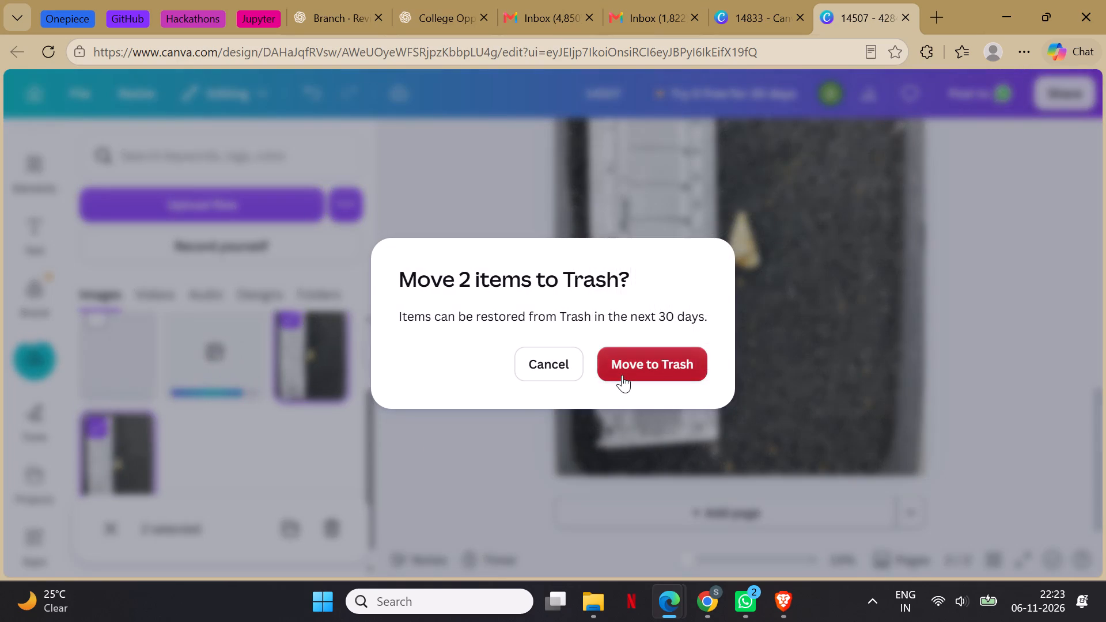
pyautogui.click(622, 375)
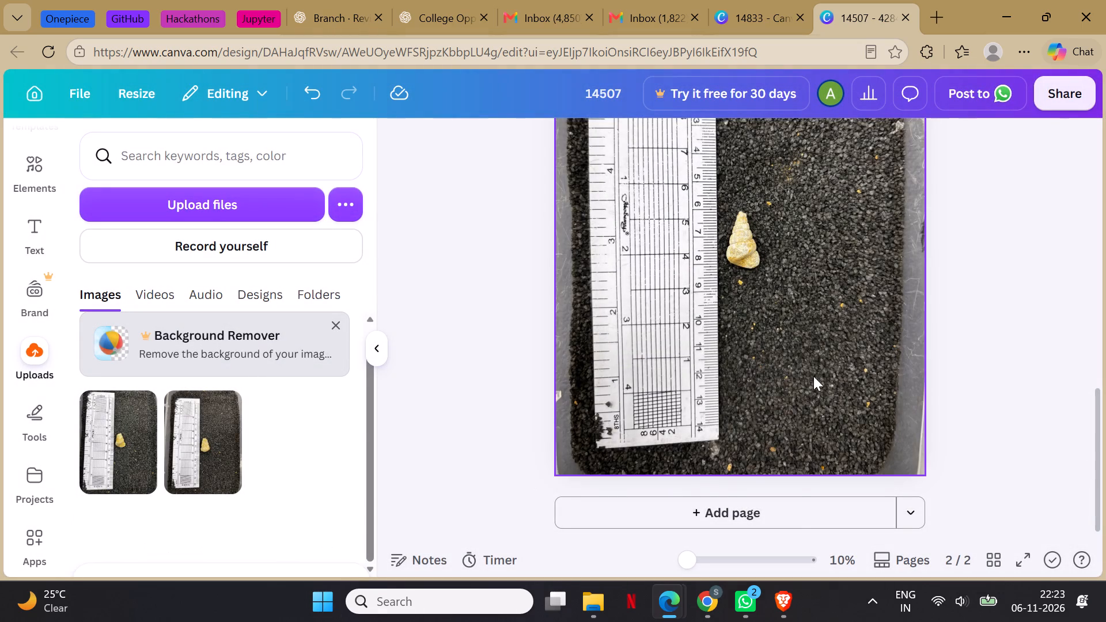
# Delete the old 14507 shell photos from page 2 and page 1 of the design.
pyautogui.click(813, 376)
pyautogui.click(760, 506)
pyautogui.scroll(6, 760, 385)
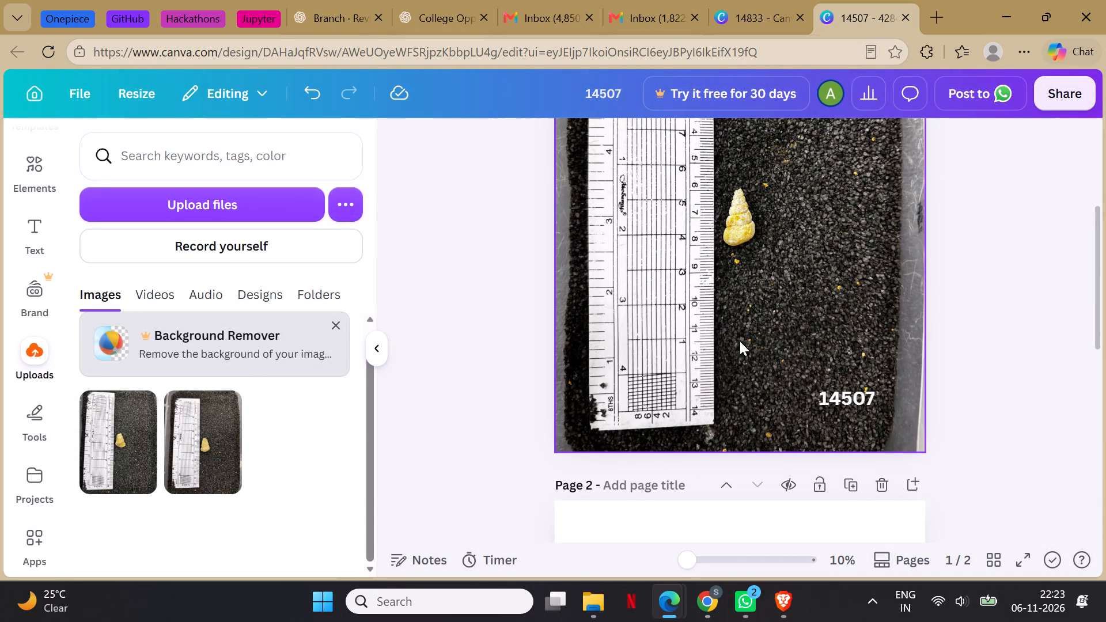
pyautogui.click(773, 425)
pyautogui.click(763, 483)
# Place the second newly uploaded shell photo on page 1 and the first one on page 2.
pyautogui.click(212, 454)
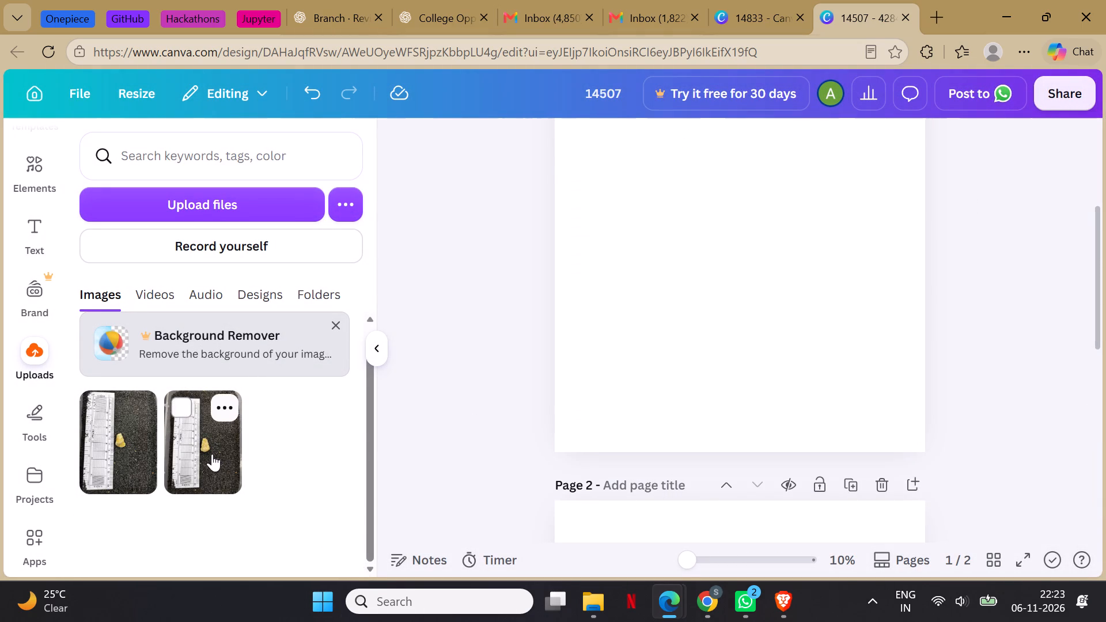
pyautogui.scroll(-3, 471, 452)
pyautogui.doubleClick(677, 445)
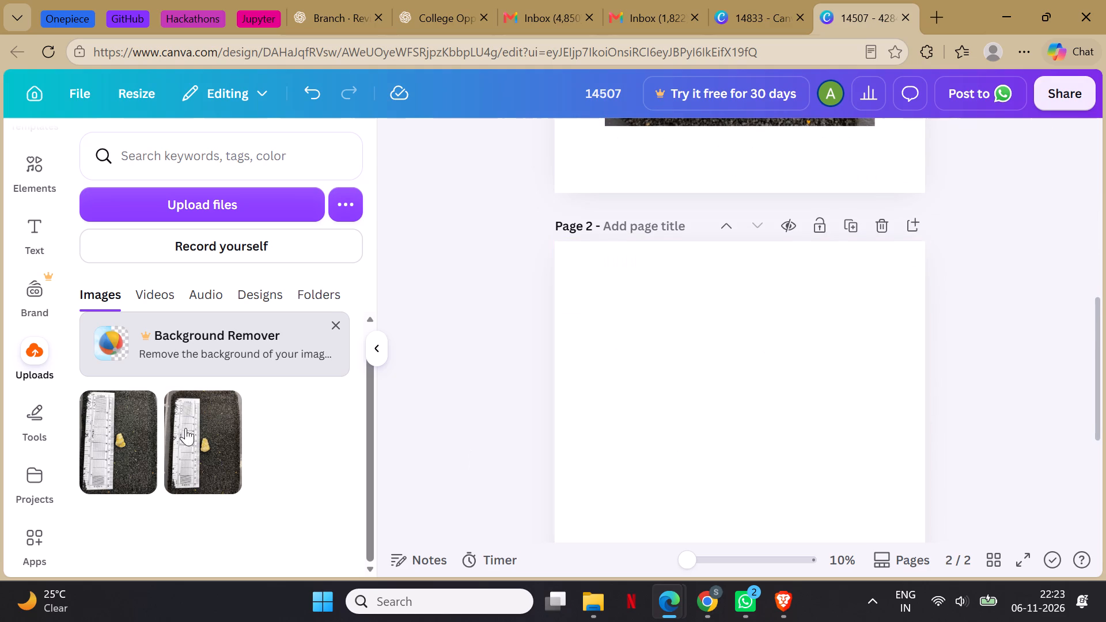
pyautogui.click(714, 441)
pyautogui.click(120, 462)
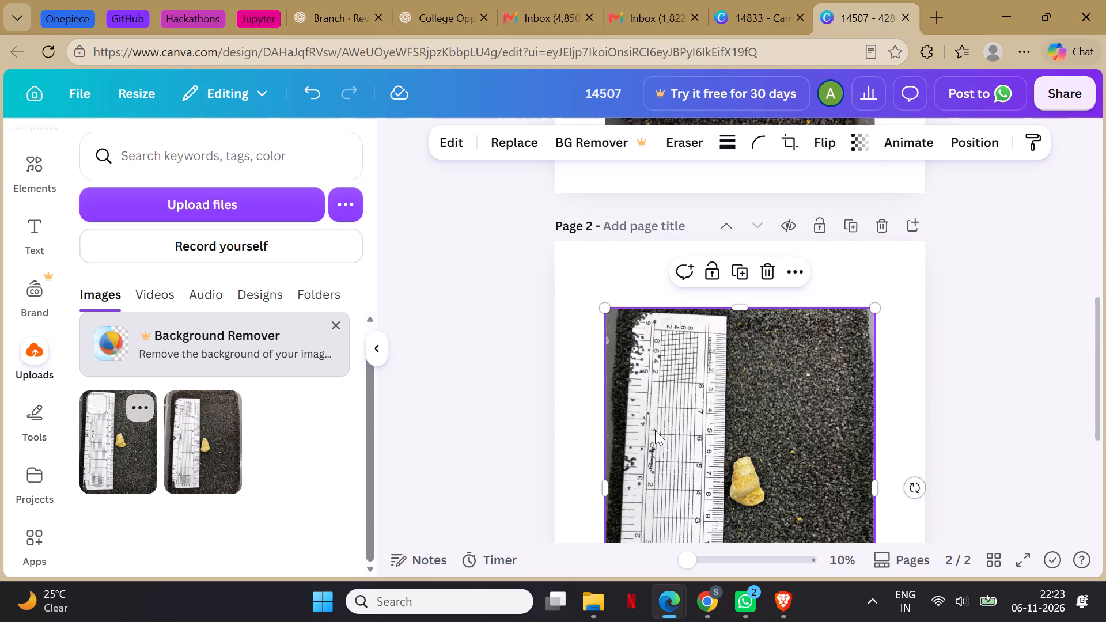
# Enlarge the new page 2 photo toward the page's bottom-right corner, to about 3,655 by 4,873.
pyautogui.scroll(3, 675, 422)
pyautogui.scroll(-4, 678, 422)
pyautogui.scroll(1, 678, 422)
pyautogui.scroll(-3, 678, 422)
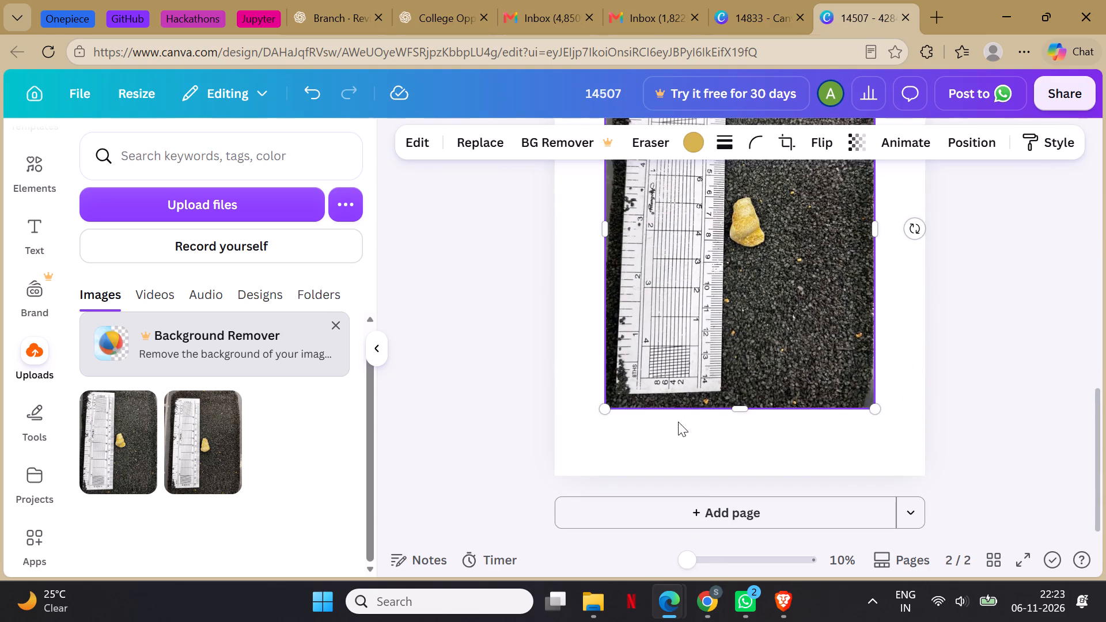
pyautogui.moveTo(876, 411); pyautogui.dragTo(913, 479)
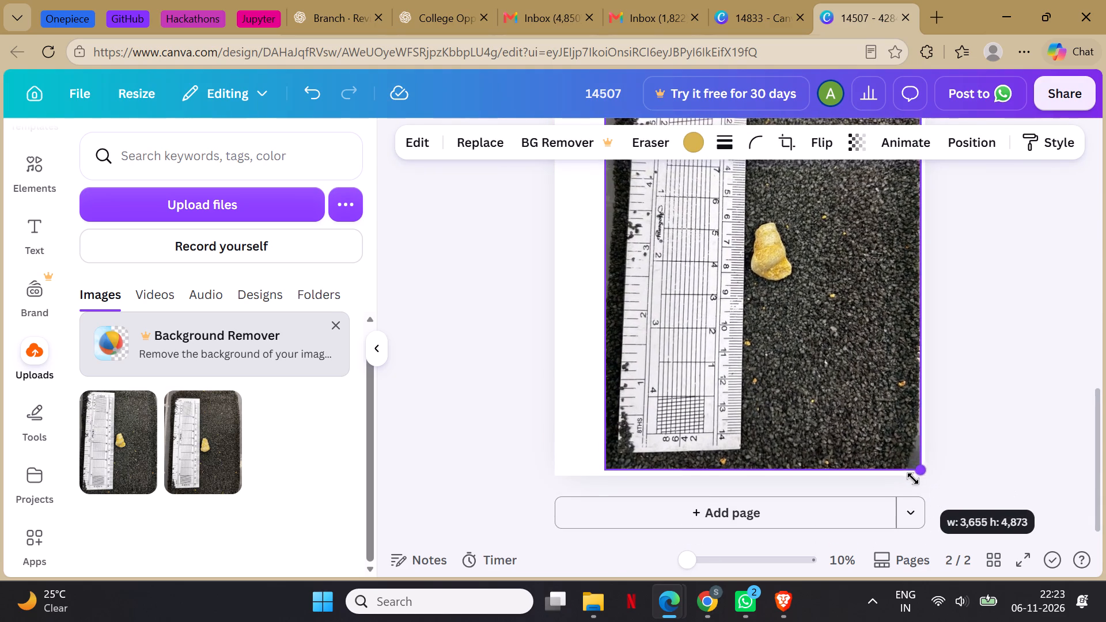
pyautogui.moveTo(913, 479); pyautogui.dragTo(916, 480)
# Switch to Brave and skip the playing movie back two times.
pyautogui.click(792, 597)
pyautogui.press('Left')
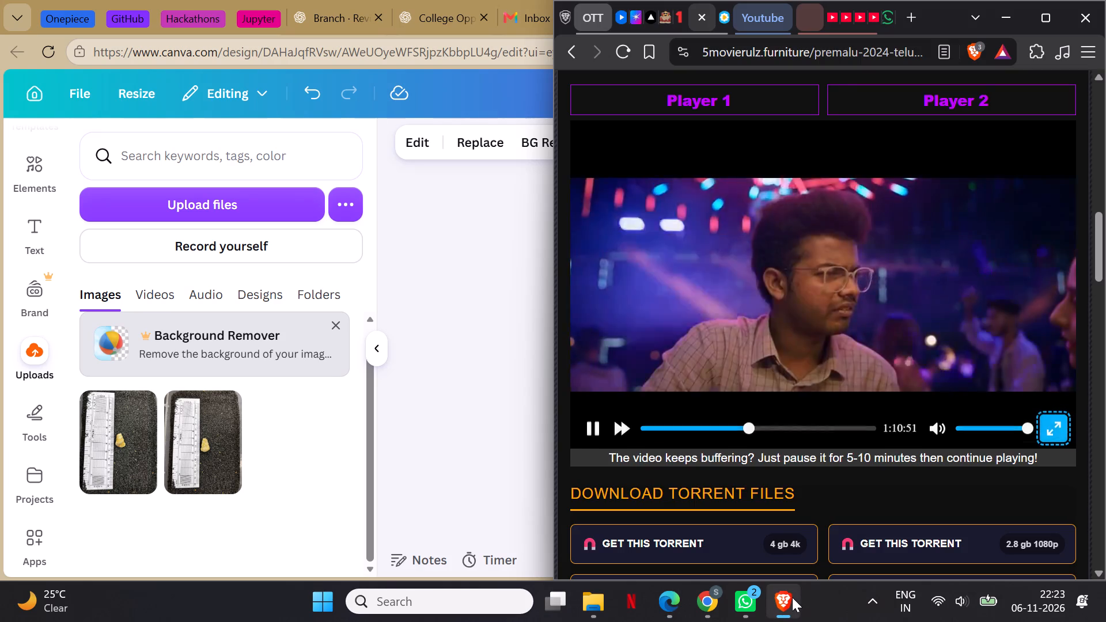
pyautogui.press('Left')
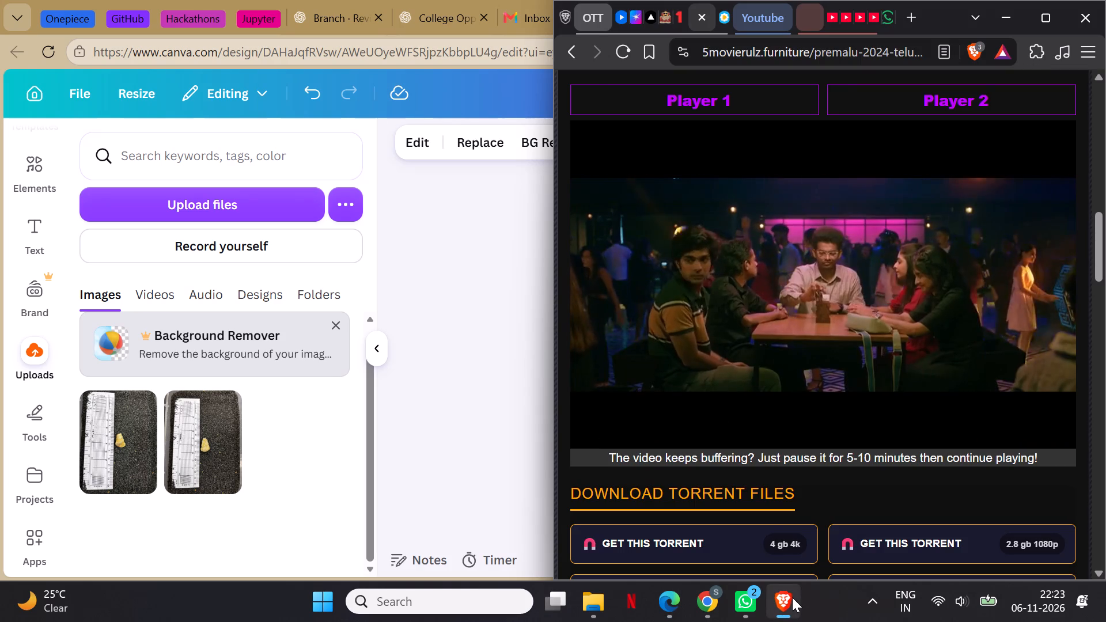